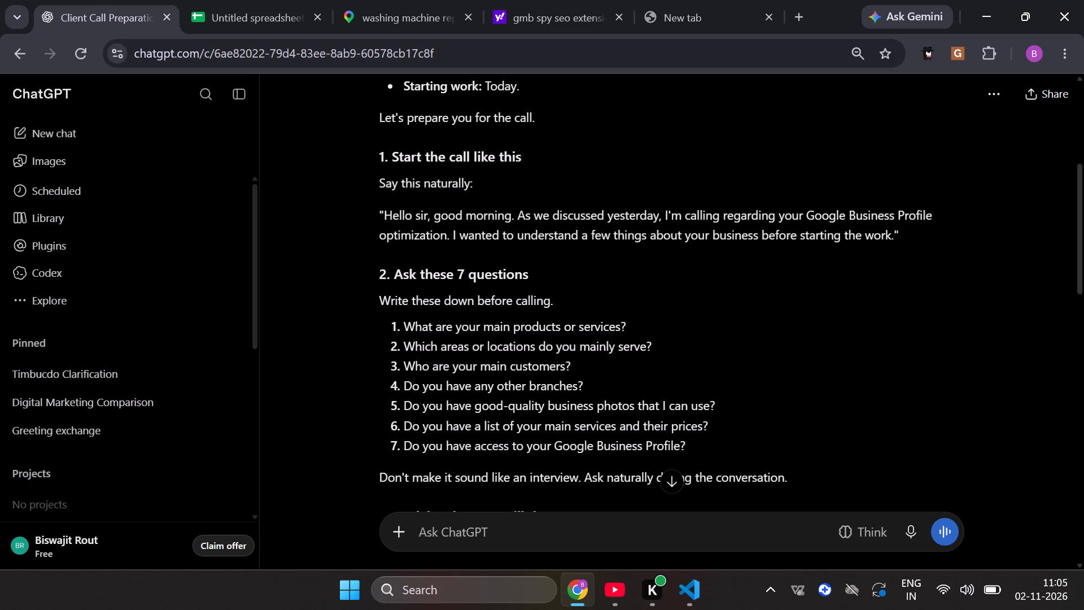
Switch to the untitled spreadsheet with the list of business leads.
left_click(255, 0)
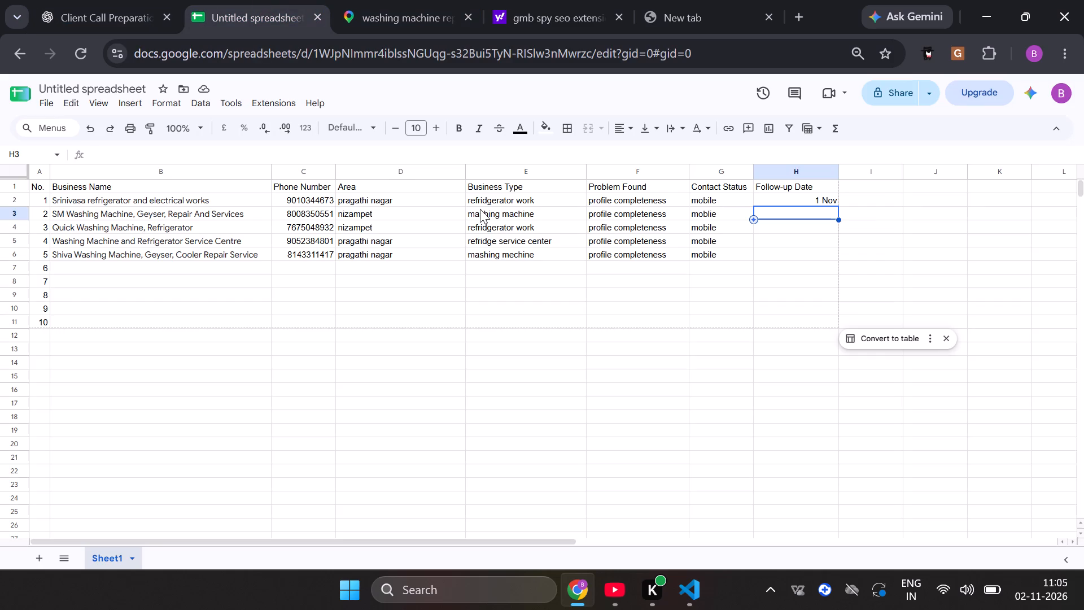
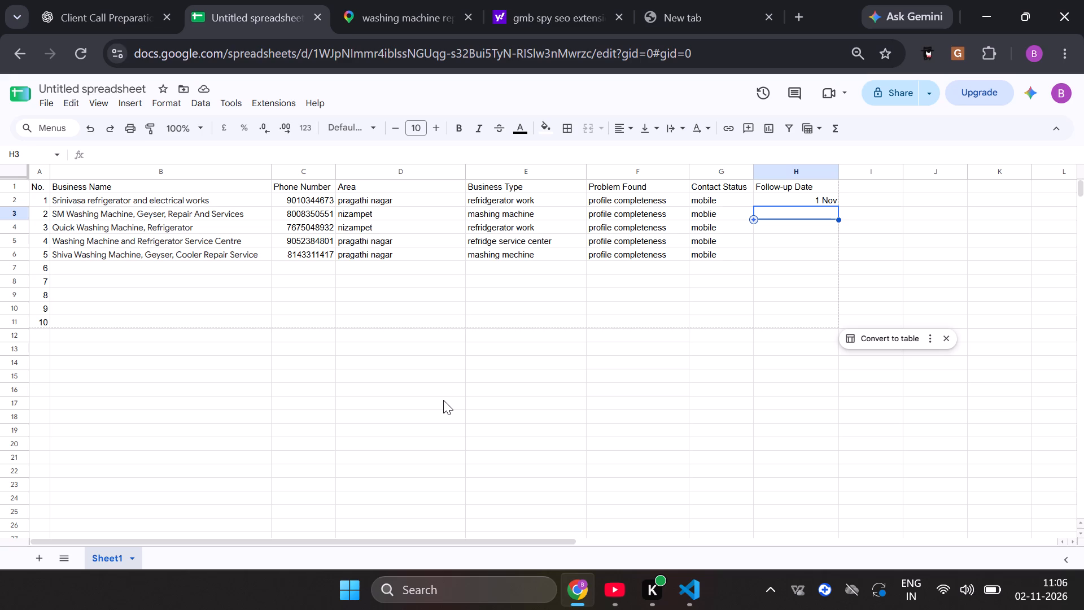
Select the empty Follow-up Date cell for the second lead, SM Washing Machine, Geyser, Repair And Services.
left_click(767, 225)
left_click(771, 221)
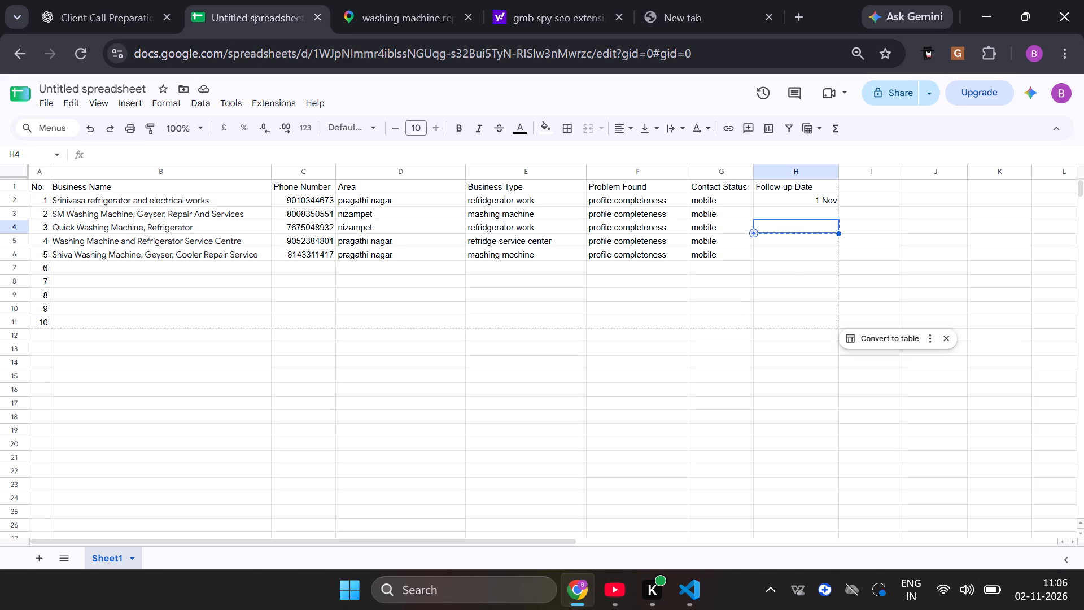
left_click(771, 217)
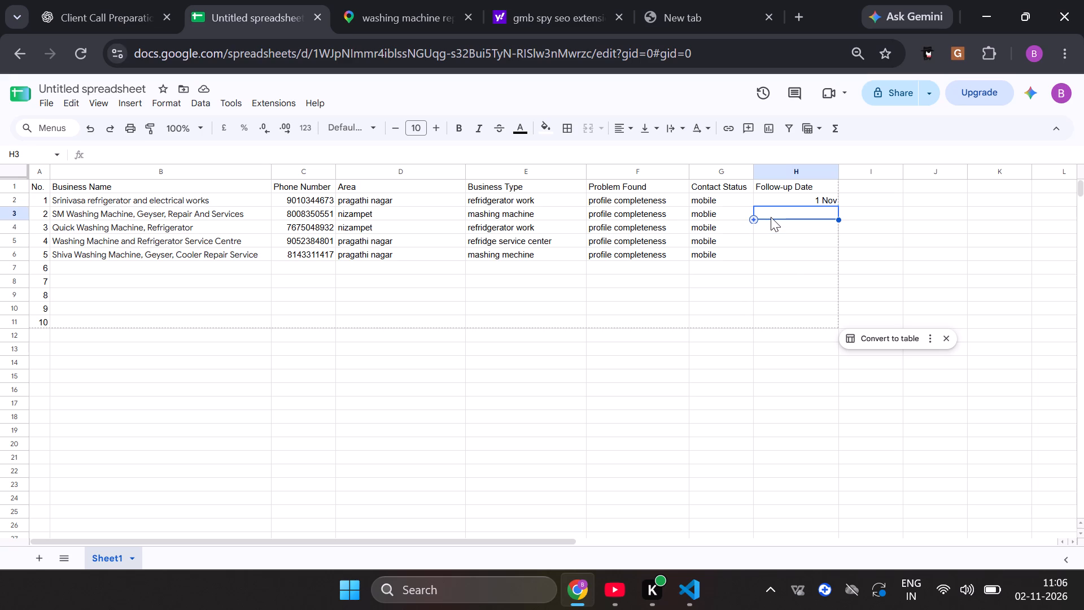
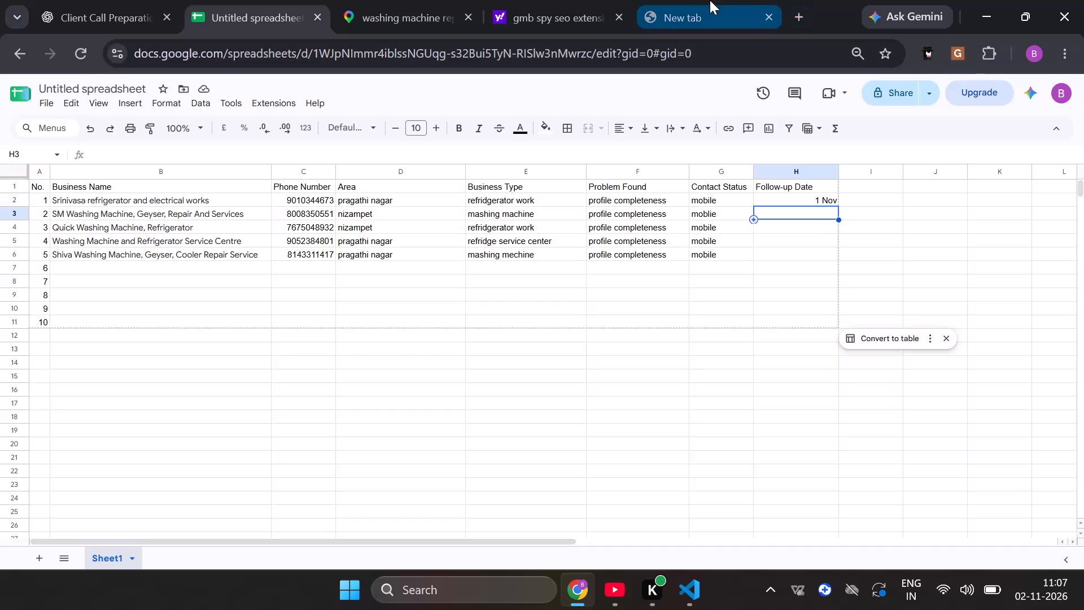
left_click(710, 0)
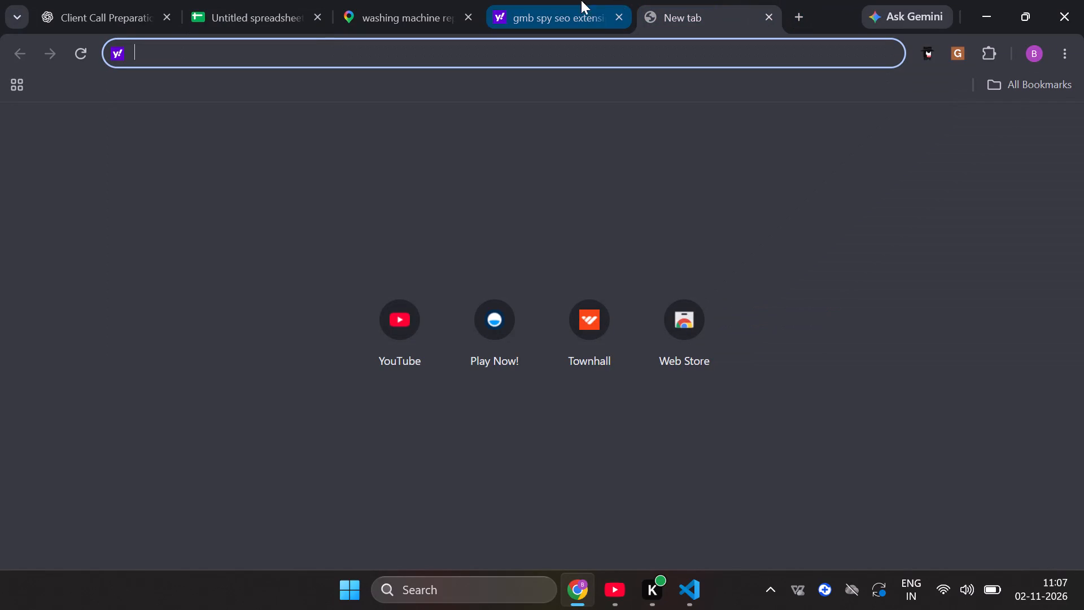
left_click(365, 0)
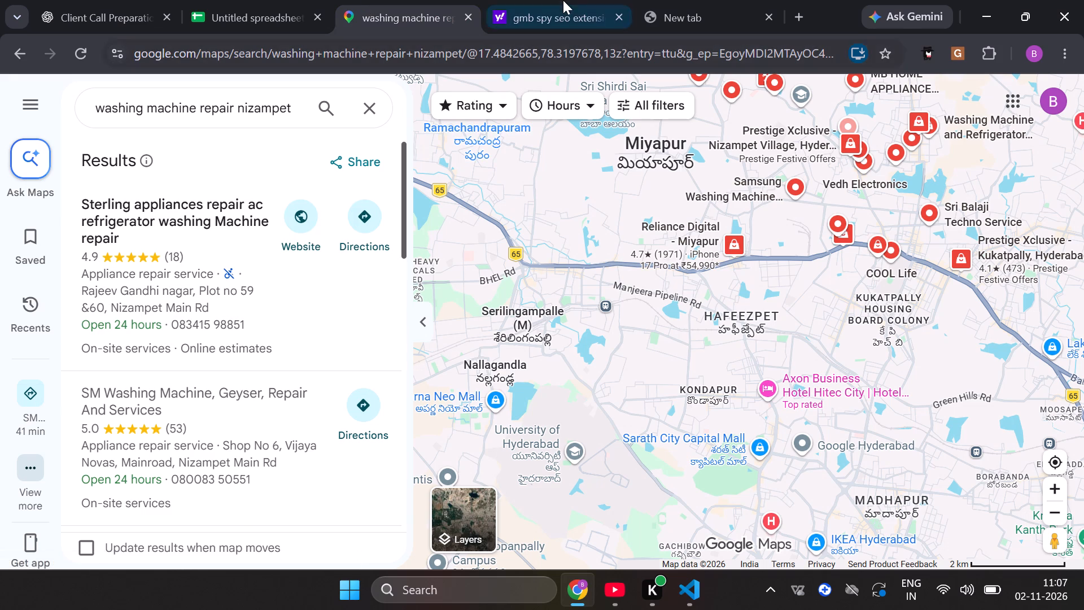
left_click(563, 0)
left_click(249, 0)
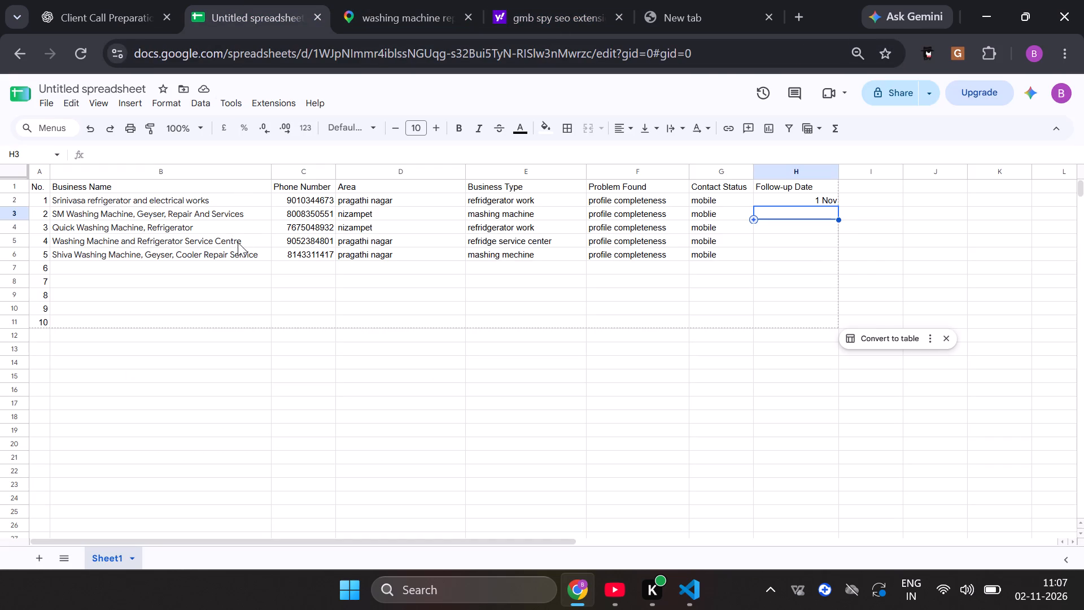
Select the Business Name cell of the third lead, Quick Washing Machine, Refrigerator.
left_click(229, 227)
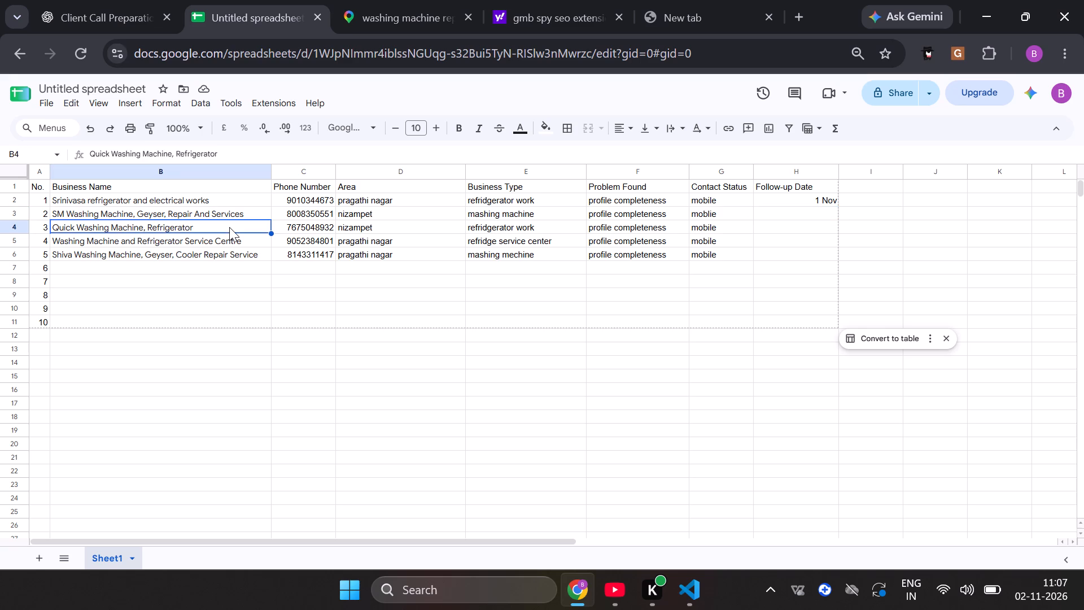
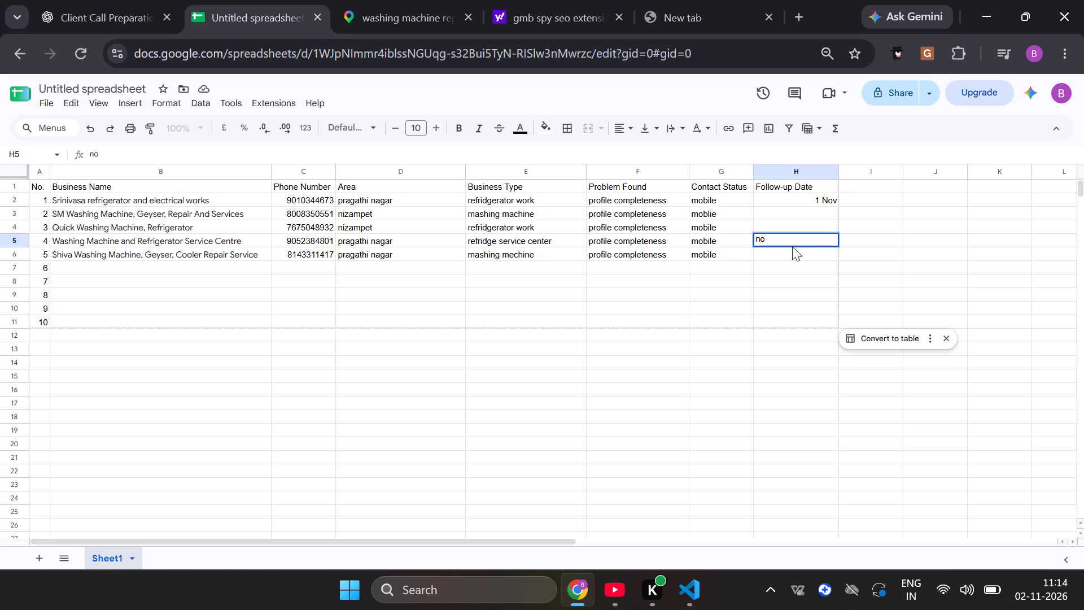
Clear and re-enter "no" as the Follow-up Date for Washing Machine and Refrigerator Service Centre.
left_click(792, 247)
double_click(792, 247)
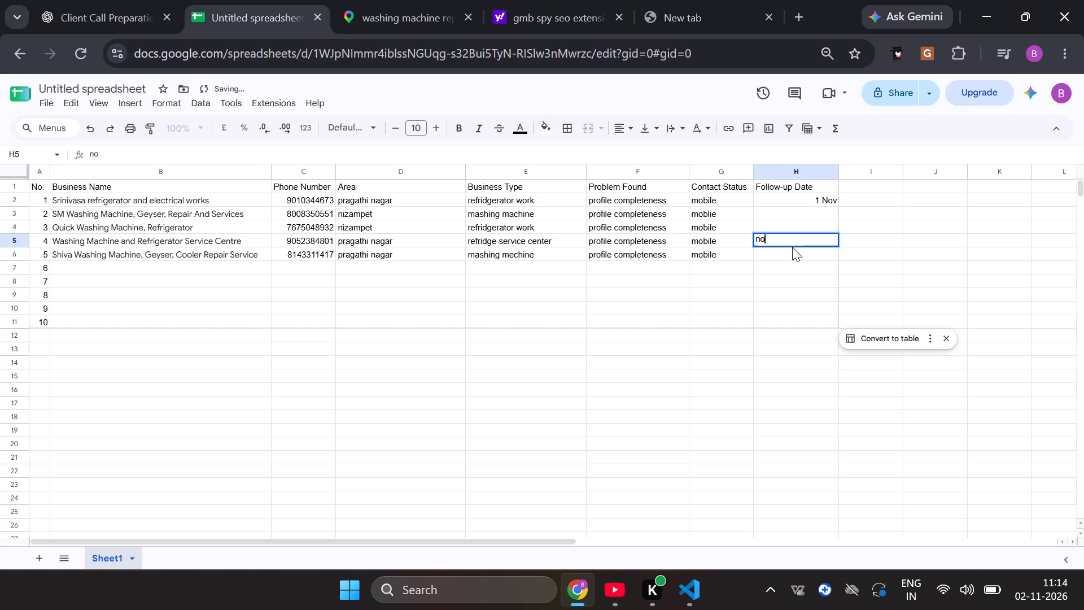
left_click(792, 255)
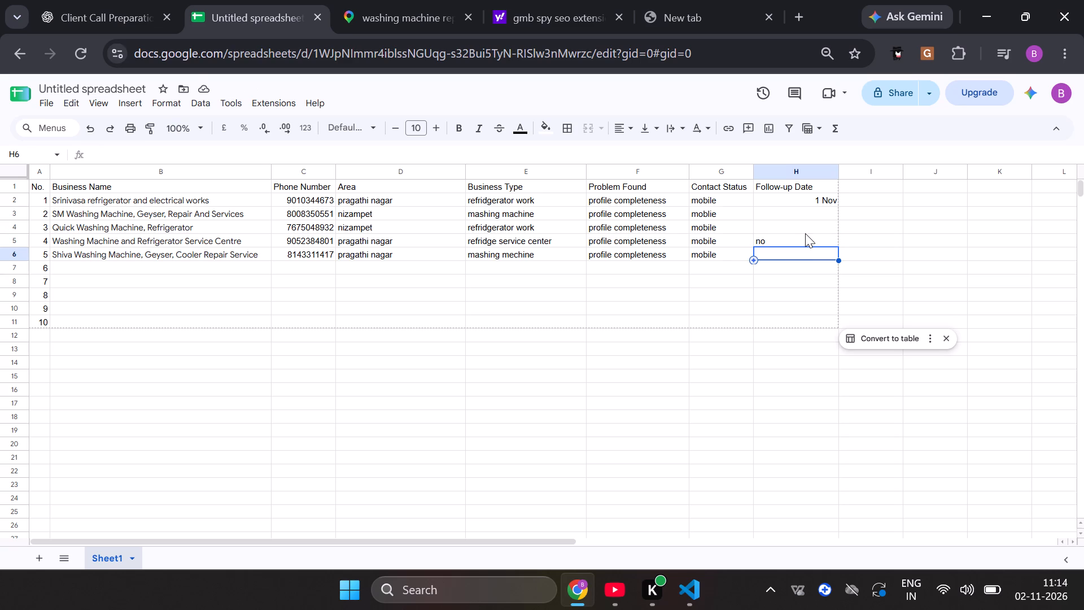
left_click(805, 233)
left_click(805, 239)
key("BackSpace")
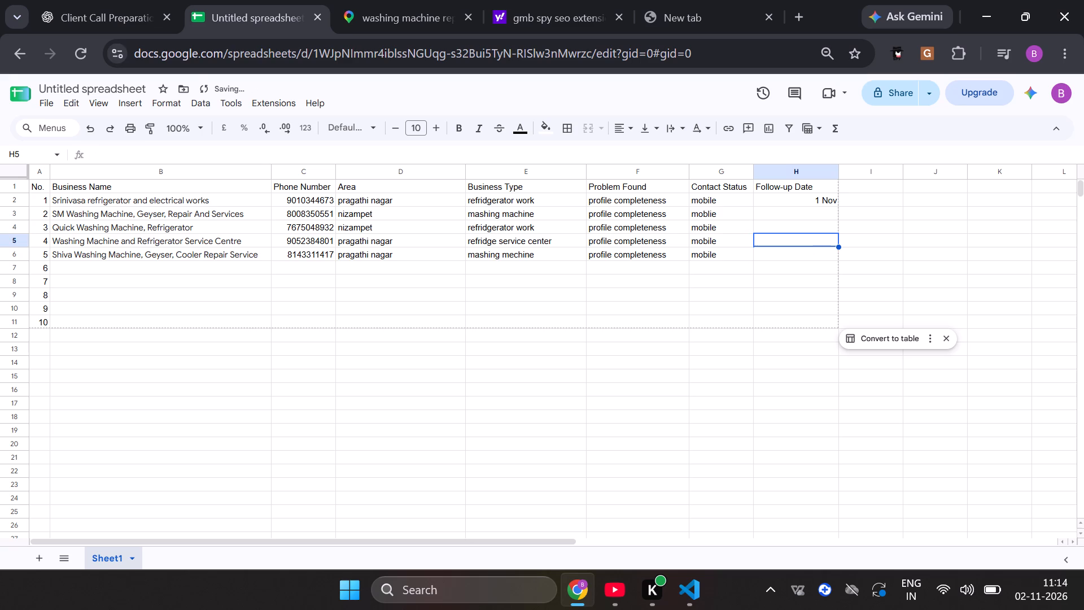
type("no")
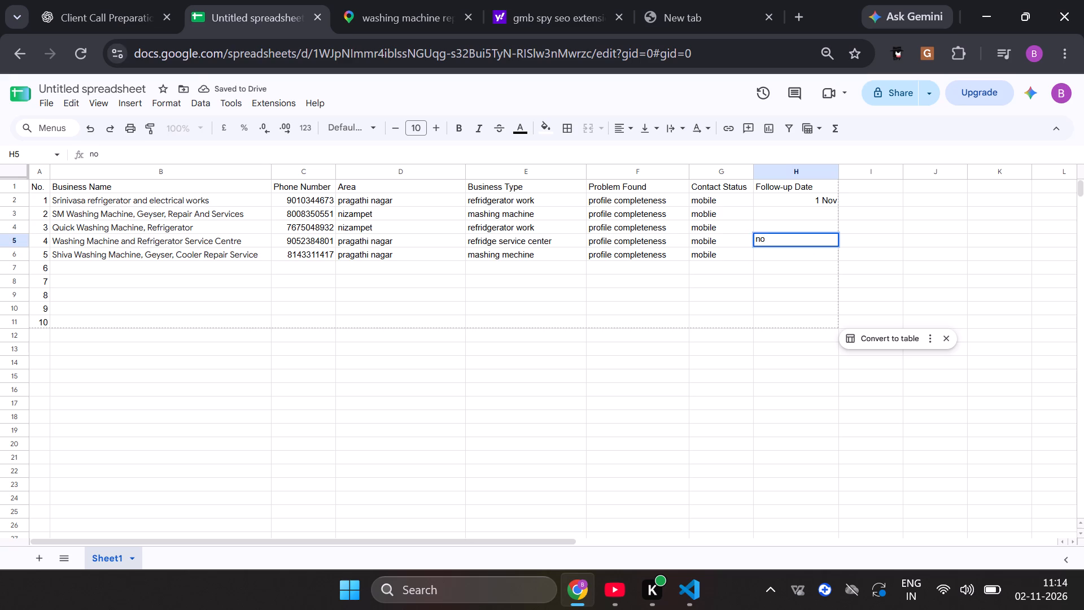
key("Return")
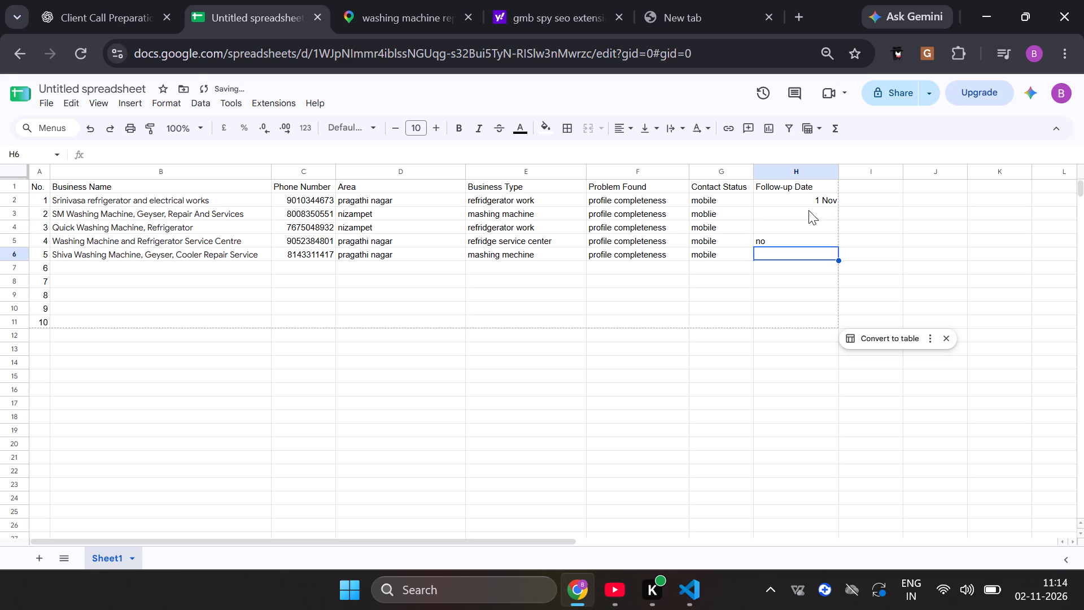
Set the Follow-up Date for Srinivasa refrigerator and electrical works to today's date with the date picker.
left_click(829, 203)
double_click(829, 203)
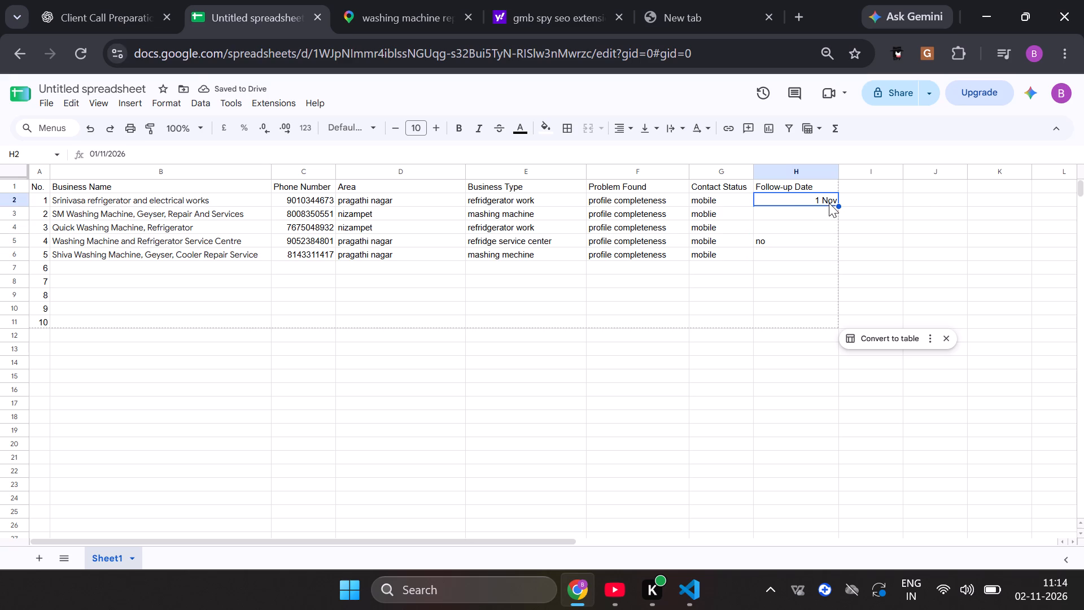
left_click(829, 203)
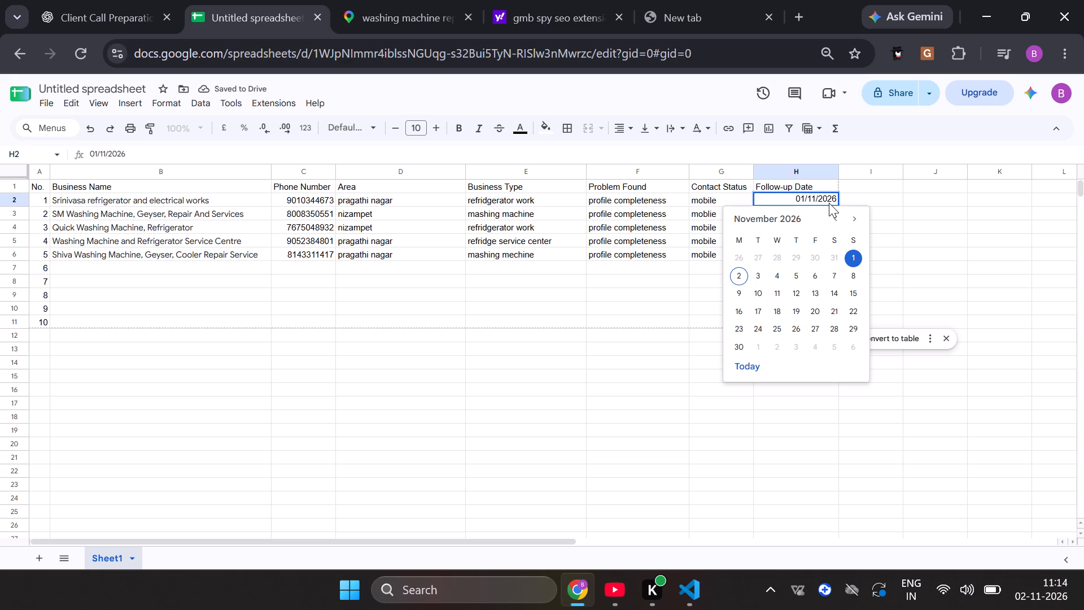
double_click(829, 203)
left_click(773, 201)
left_click(750, 365)
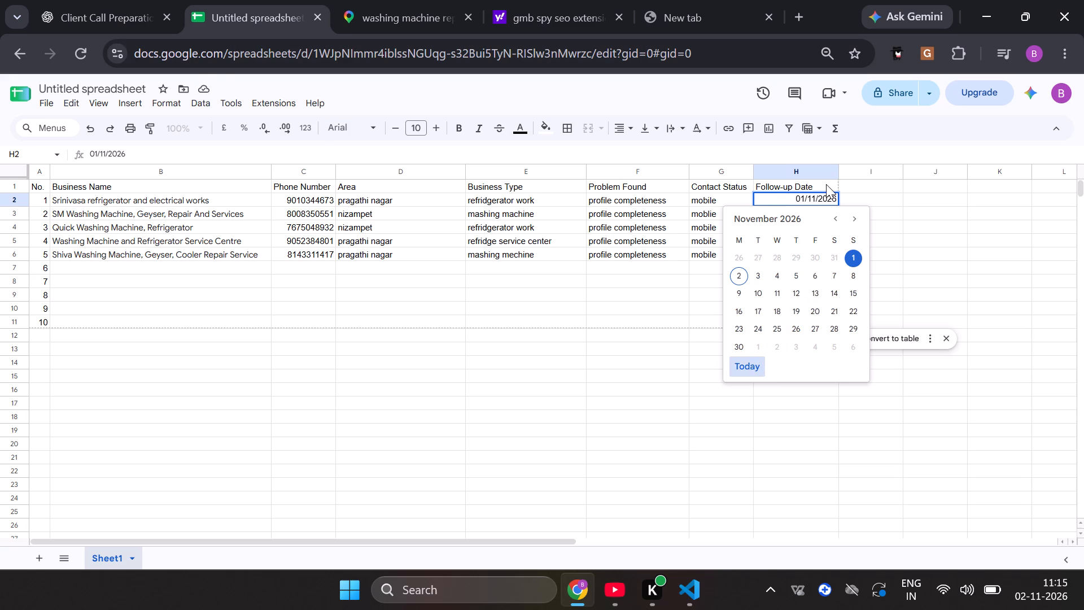
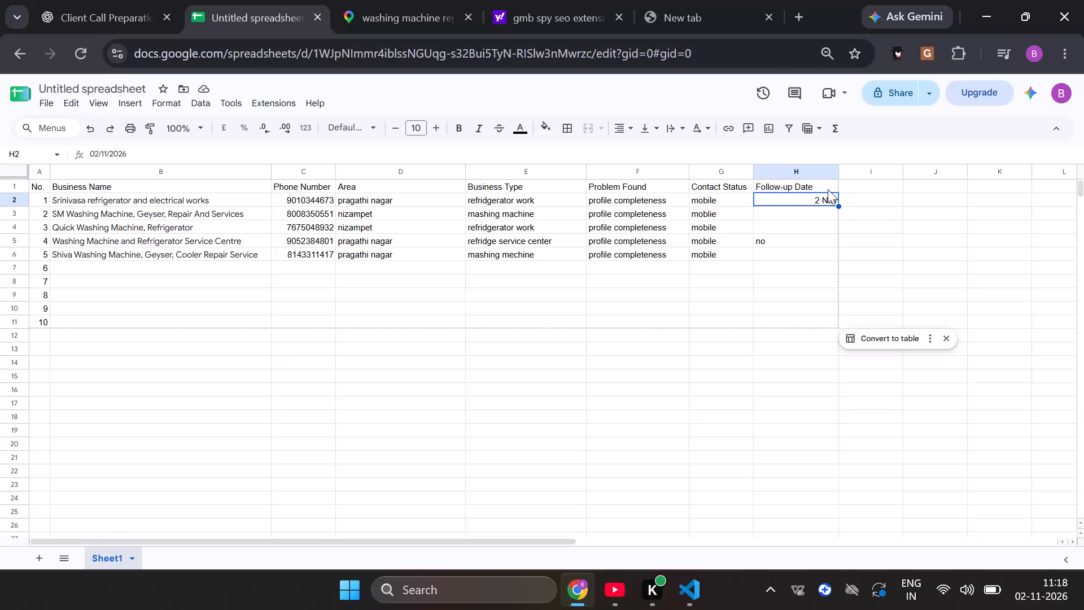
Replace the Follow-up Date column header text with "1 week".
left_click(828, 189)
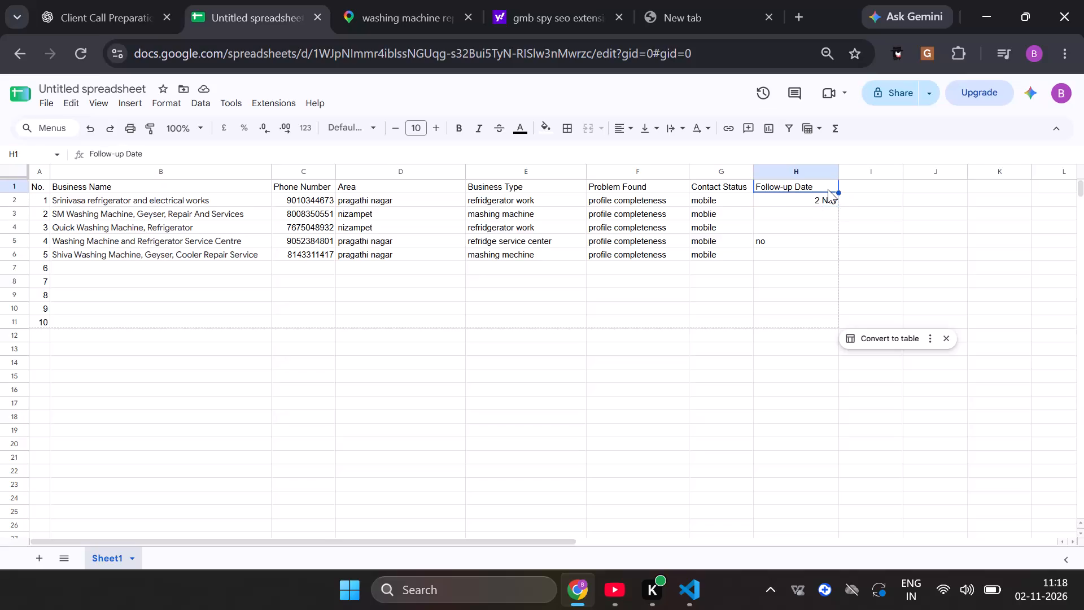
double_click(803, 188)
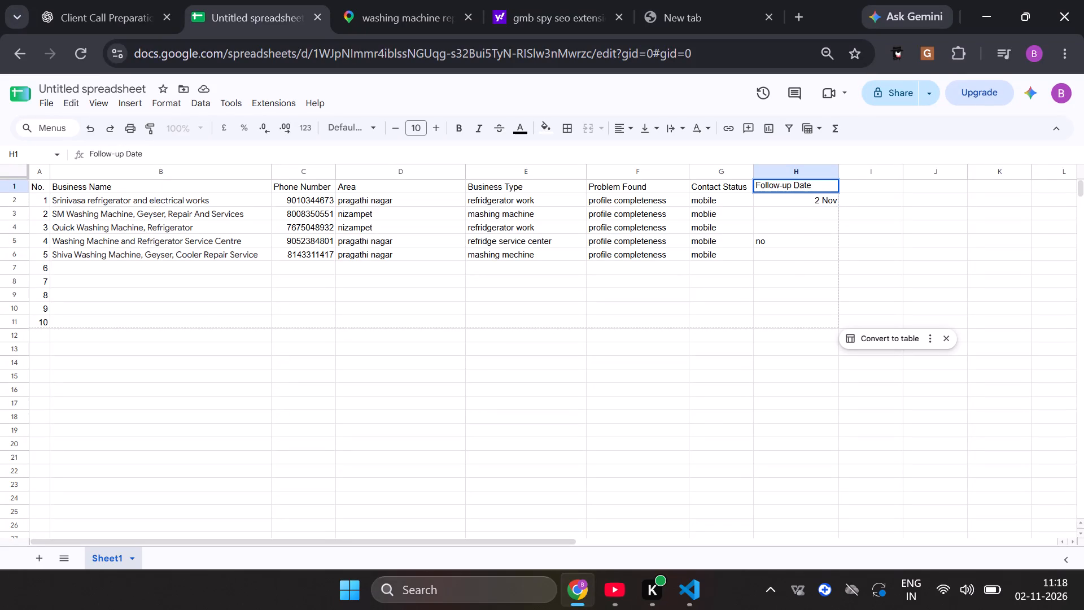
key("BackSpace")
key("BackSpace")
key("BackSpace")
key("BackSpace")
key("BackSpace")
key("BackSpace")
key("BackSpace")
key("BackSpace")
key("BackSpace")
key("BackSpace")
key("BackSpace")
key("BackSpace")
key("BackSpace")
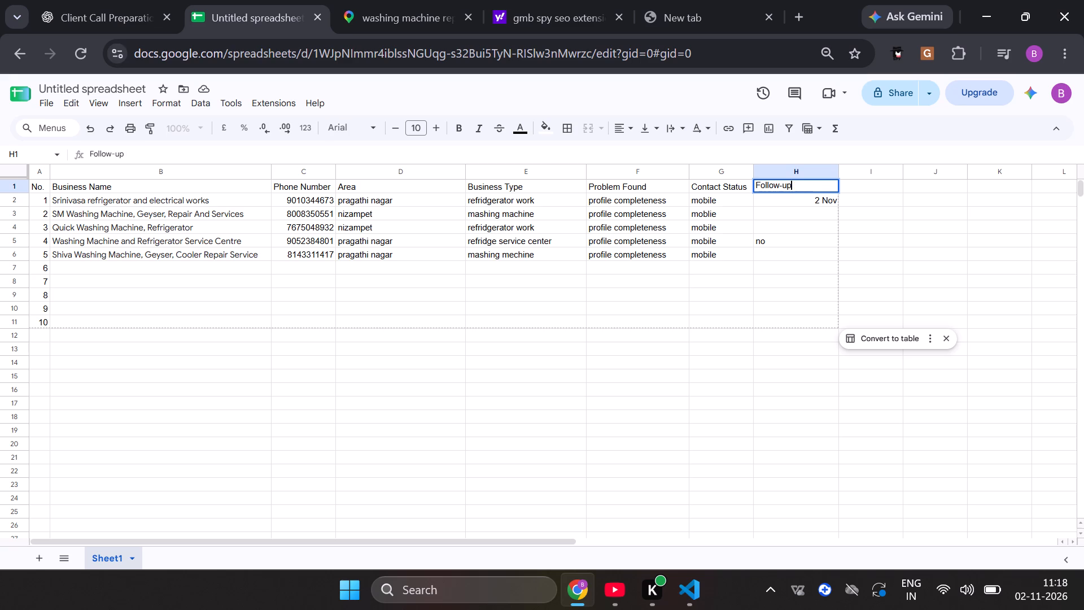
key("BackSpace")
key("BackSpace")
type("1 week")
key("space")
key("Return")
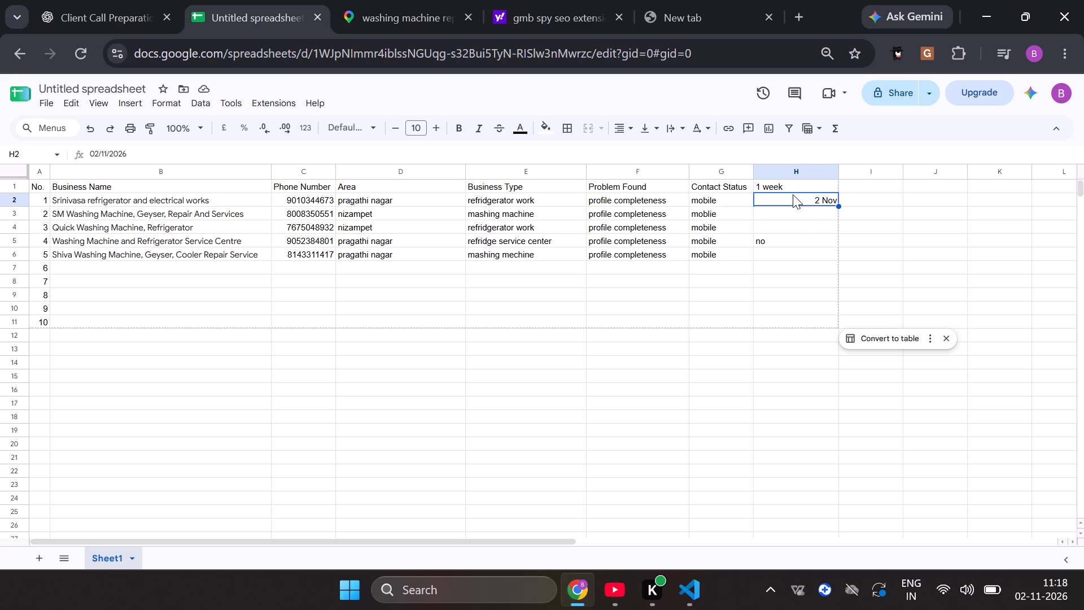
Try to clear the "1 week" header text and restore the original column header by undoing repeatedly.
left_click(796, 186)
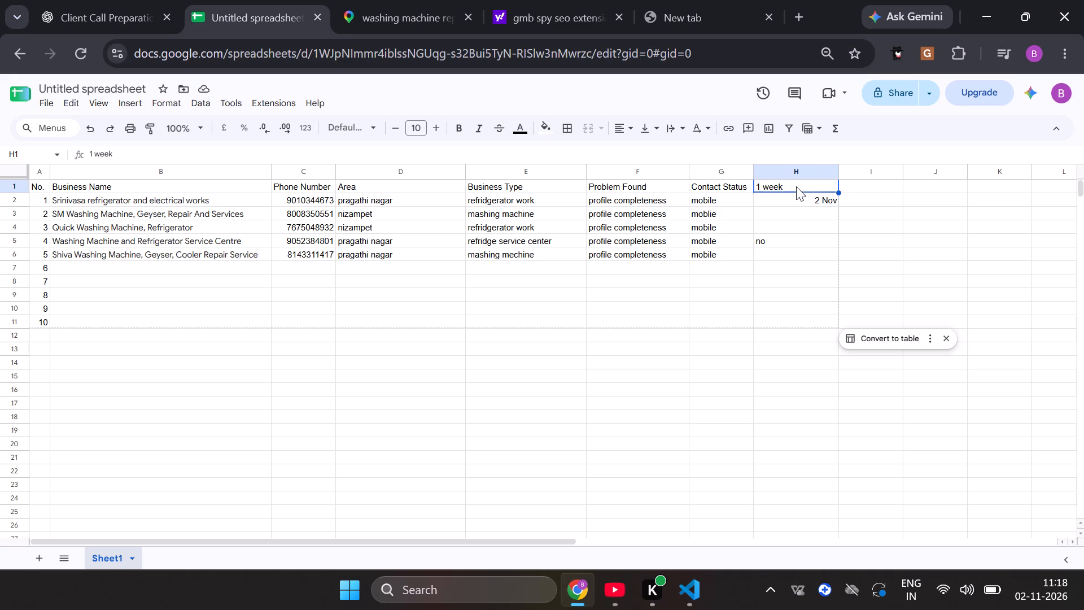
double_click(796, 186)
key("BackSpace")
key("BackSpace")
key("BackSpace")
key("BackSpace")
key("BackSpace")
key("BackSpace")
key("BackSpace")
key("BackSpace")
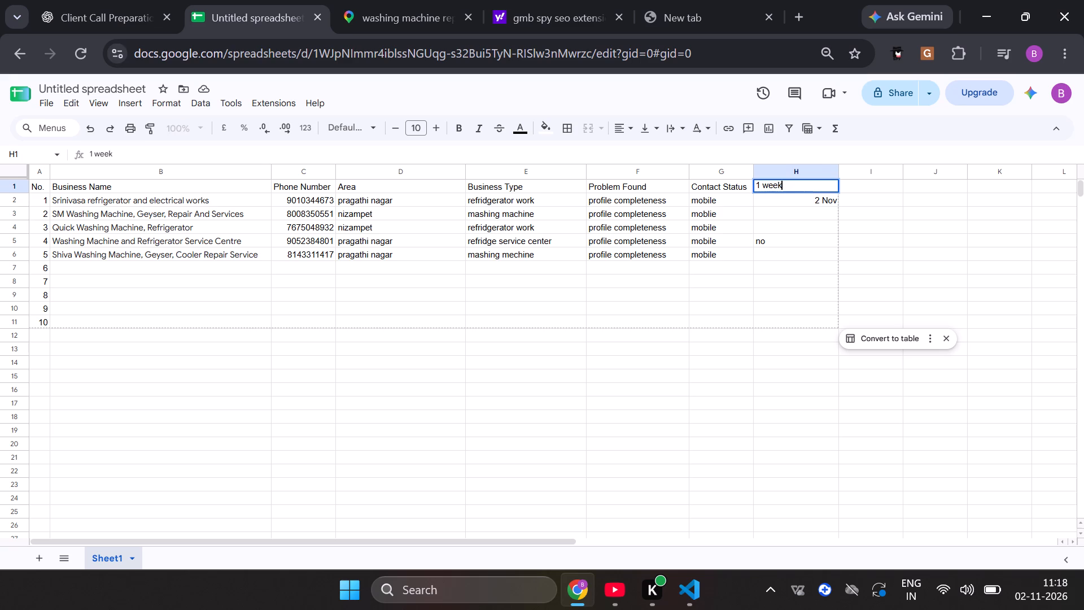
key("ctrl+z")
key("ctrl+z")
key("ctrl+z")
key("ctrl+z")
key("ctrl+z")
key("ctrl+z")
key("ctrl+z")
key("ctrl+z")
Replace the "1 week" column header with "folllow up date".
left_click_drag(788, 182, 691, 181)
key("BackSpace")
type("folllow up")
key("space")
type("datte")
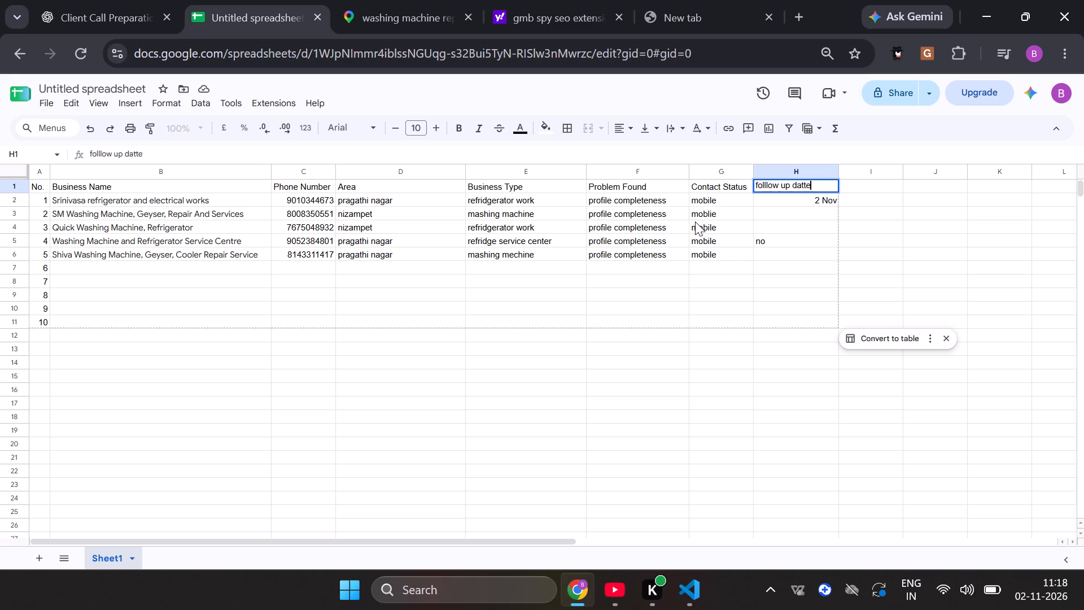
key("BackSpace")
key("BackSpace")
key("BackSpace")
type("te")
left_click(770, 212)
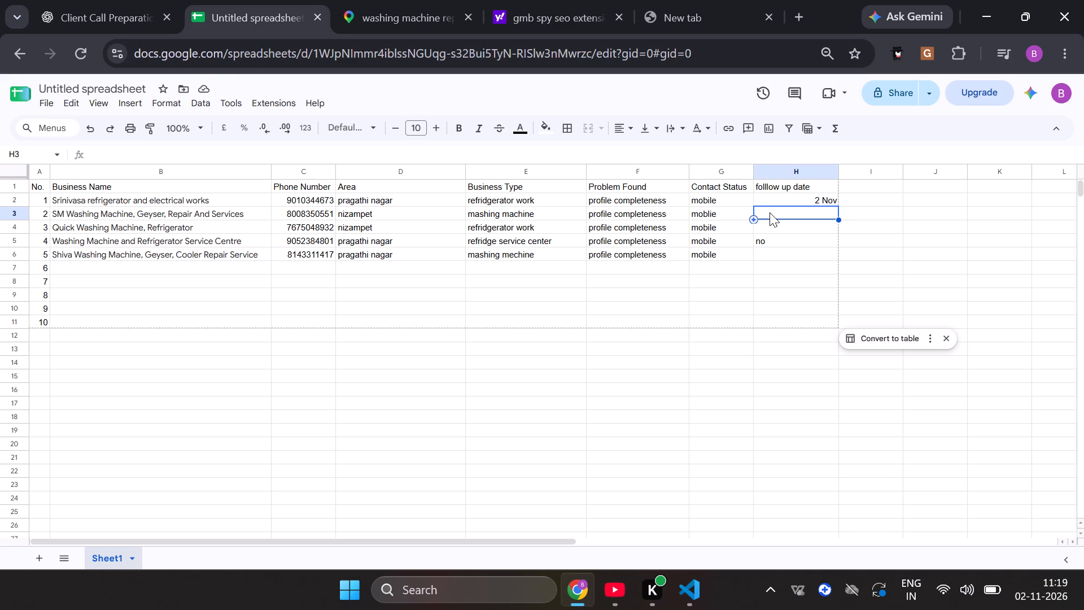
Replace the follow-up date for Srinivasa refrigerator and electrical works with "1 week".
left_click(824, 203)
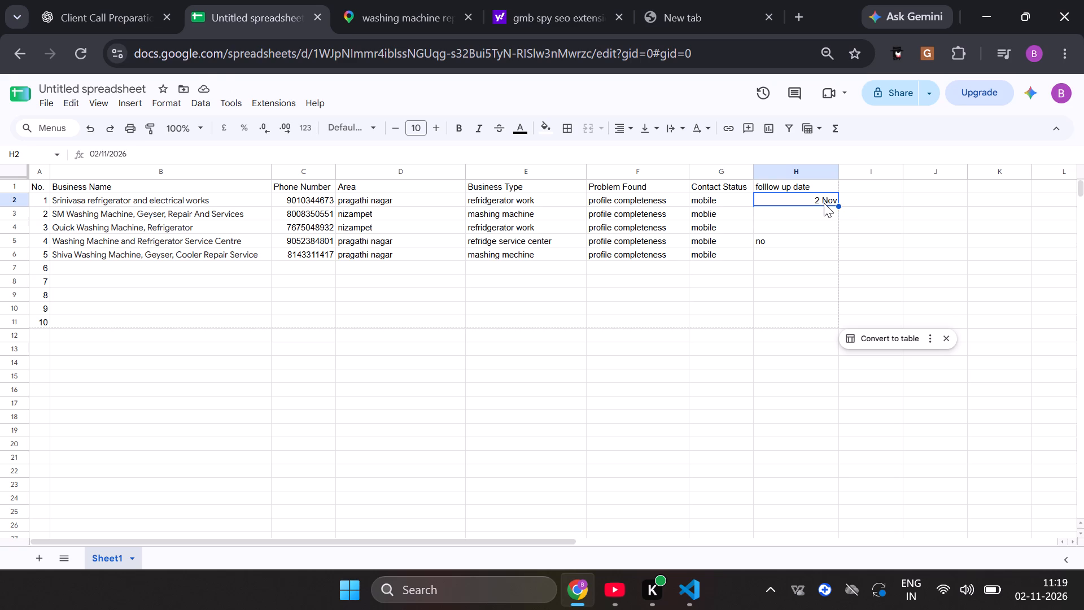
key("BackSpace")
type("1 week")
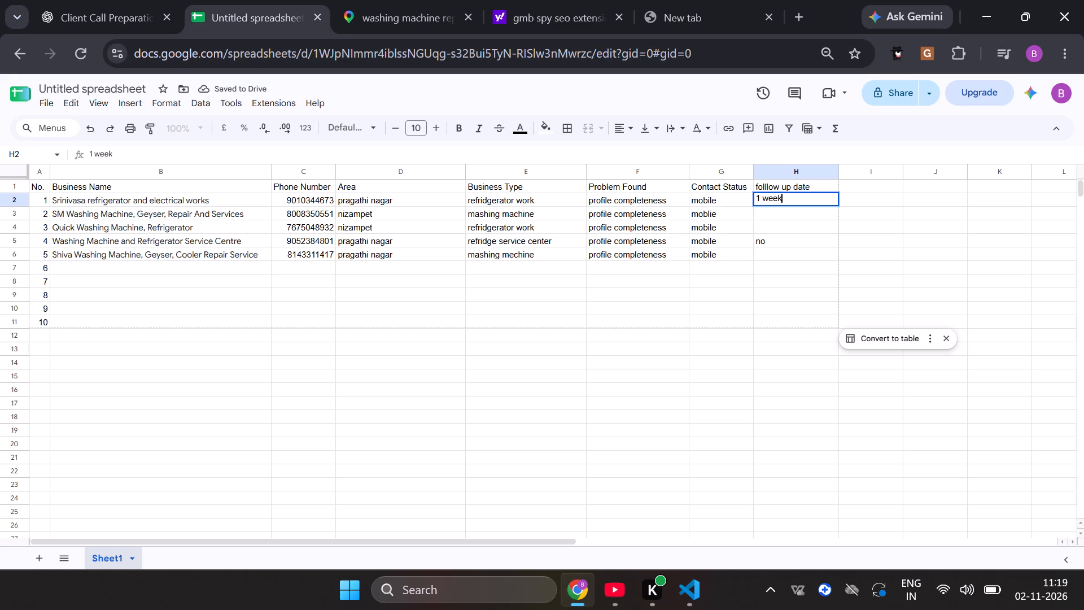
left_click(822, 217)
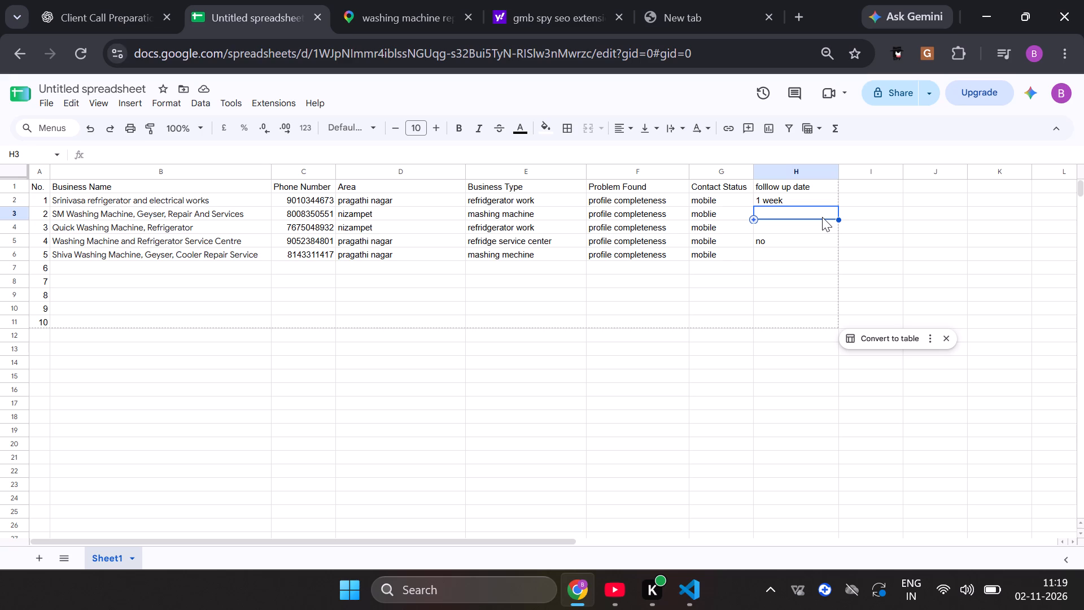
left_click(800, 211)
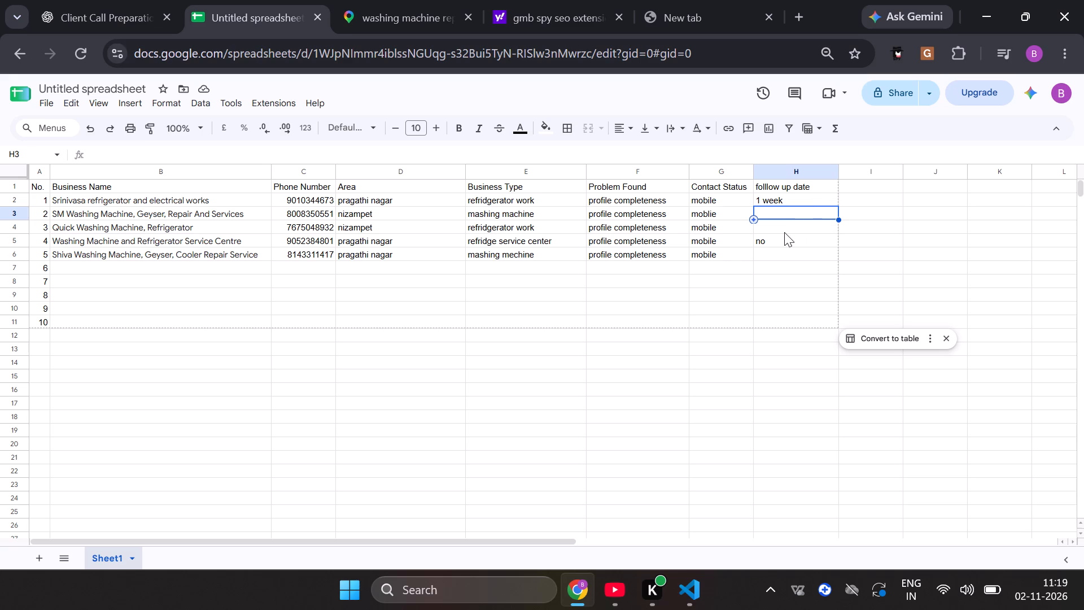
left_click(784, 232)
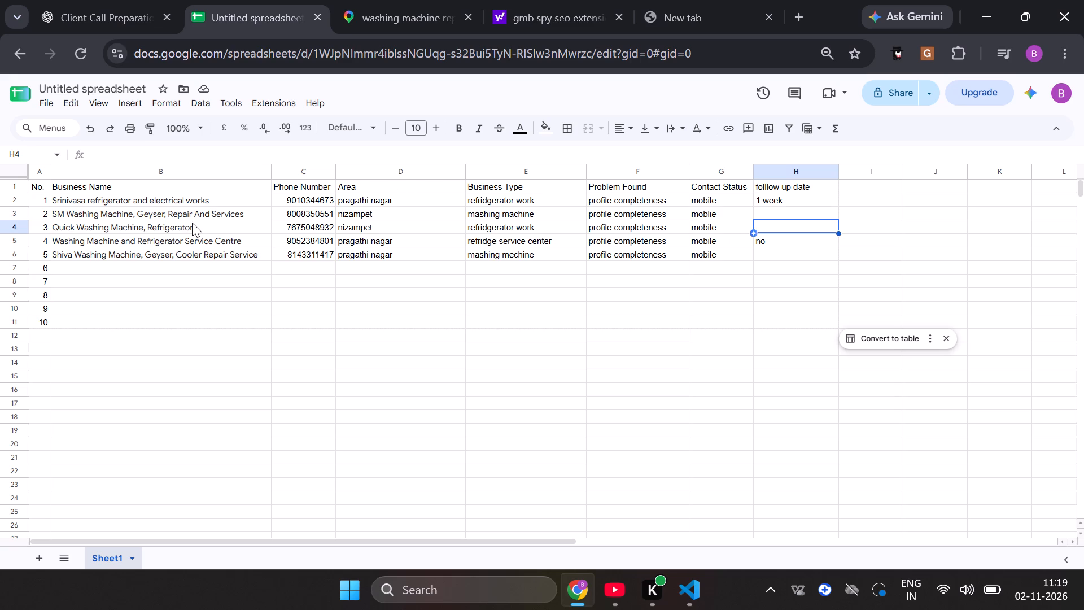
Clear the business name, phone number, area, business type and follow-up entry of the Washing Machine and Refrigerator Service Centre lead.
left_click_drag(54, 241, 299, 271)
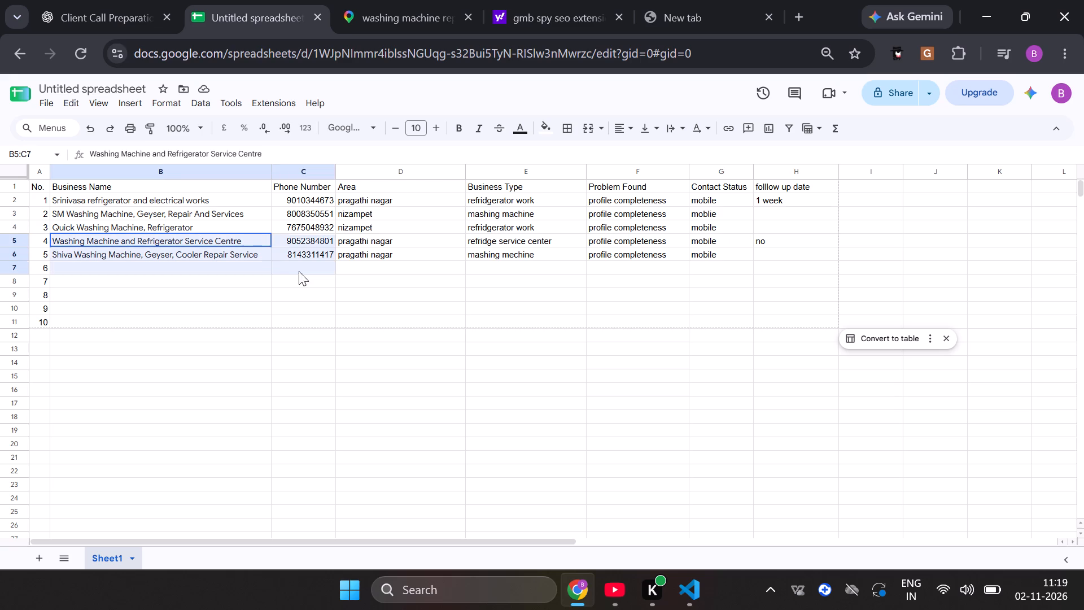
left_click_drag(299, 271, 490, 238)
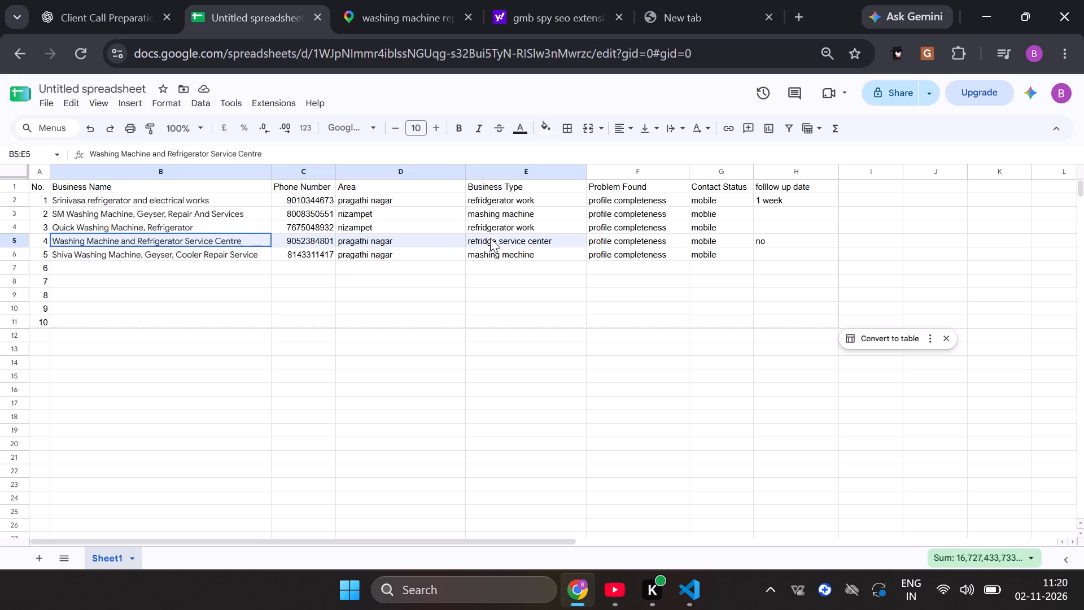
left_click_drag(490, 238, 528, 238)
key("BackSpace")
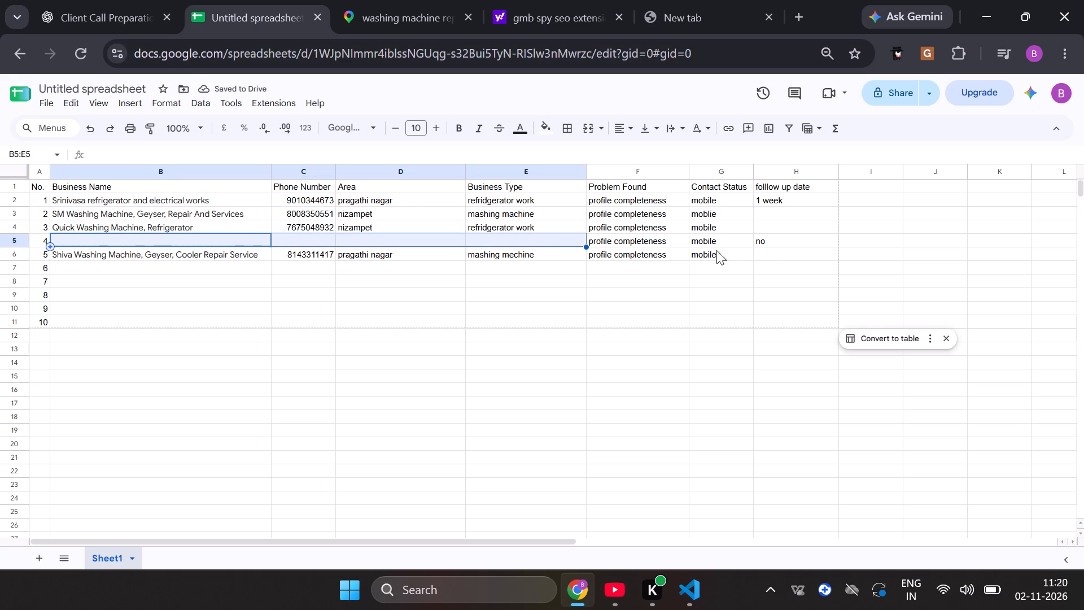
double_click(777, 242)
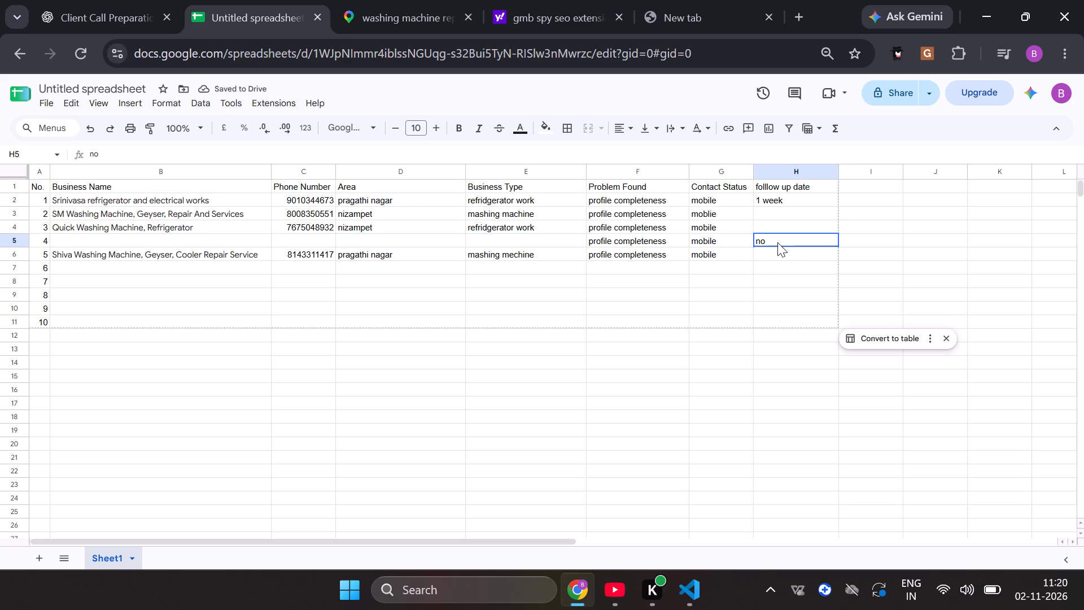
key("BackSpace")
key("BackSpace")
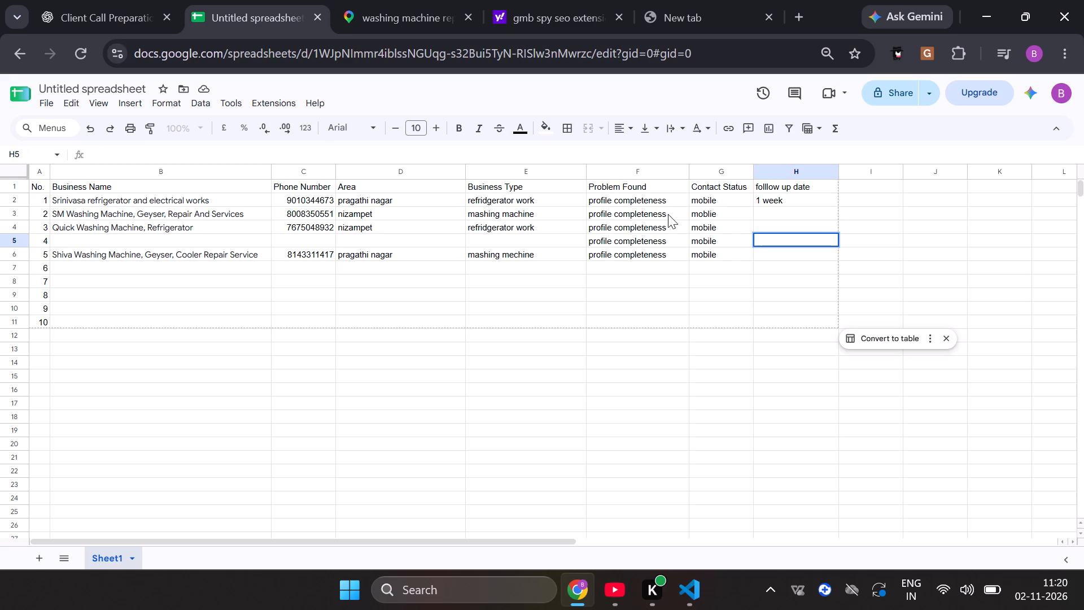
left_click(163, 241)
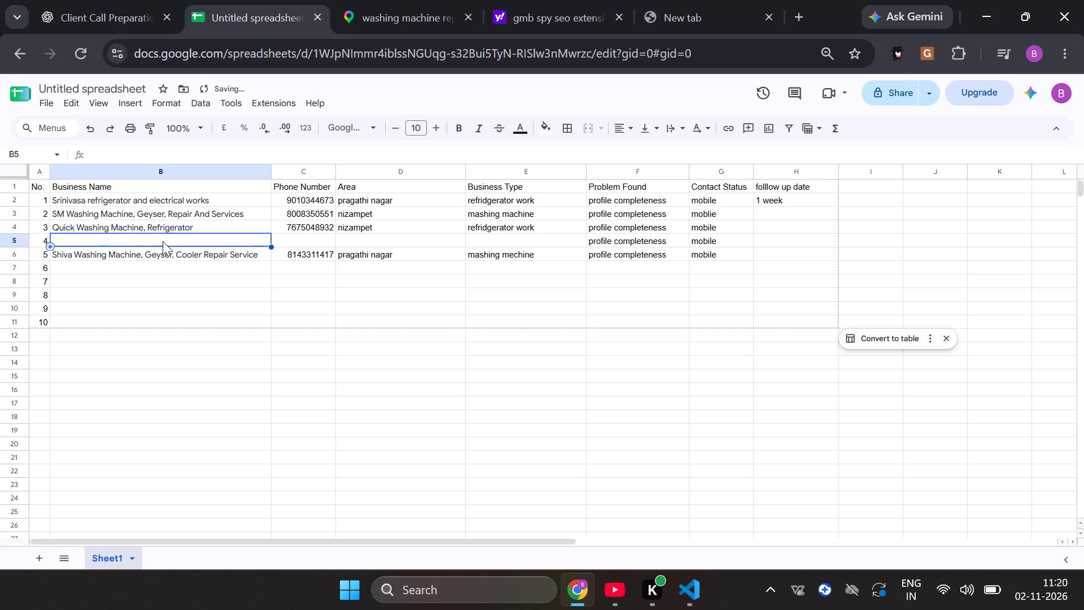
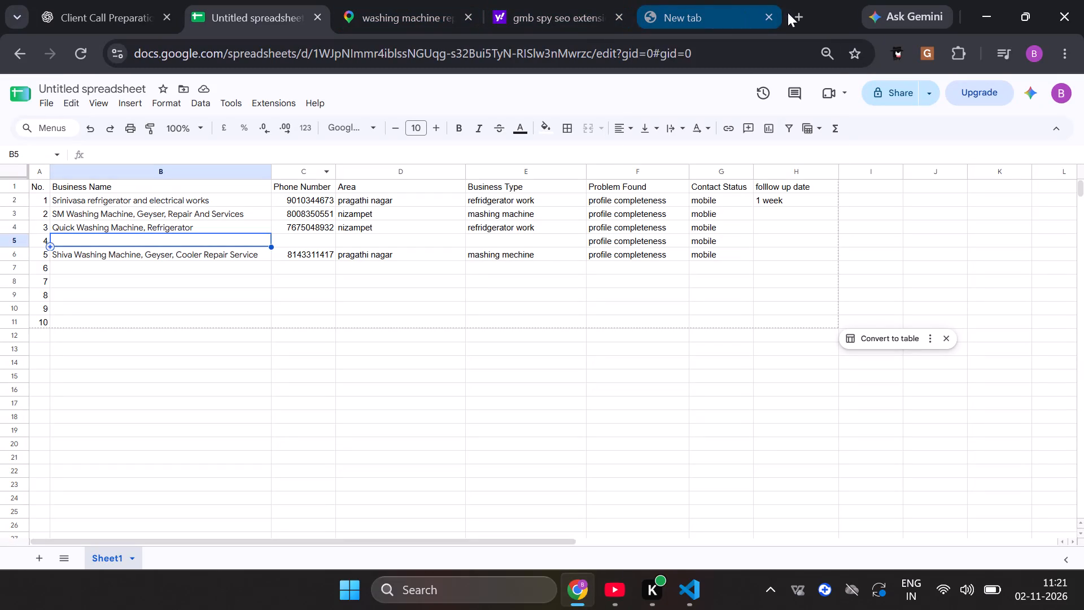
Enter "today" as the follow-up date for SM Washing Machine, Geyser, Repair And Services.
left_click(785, 219)
type("today")
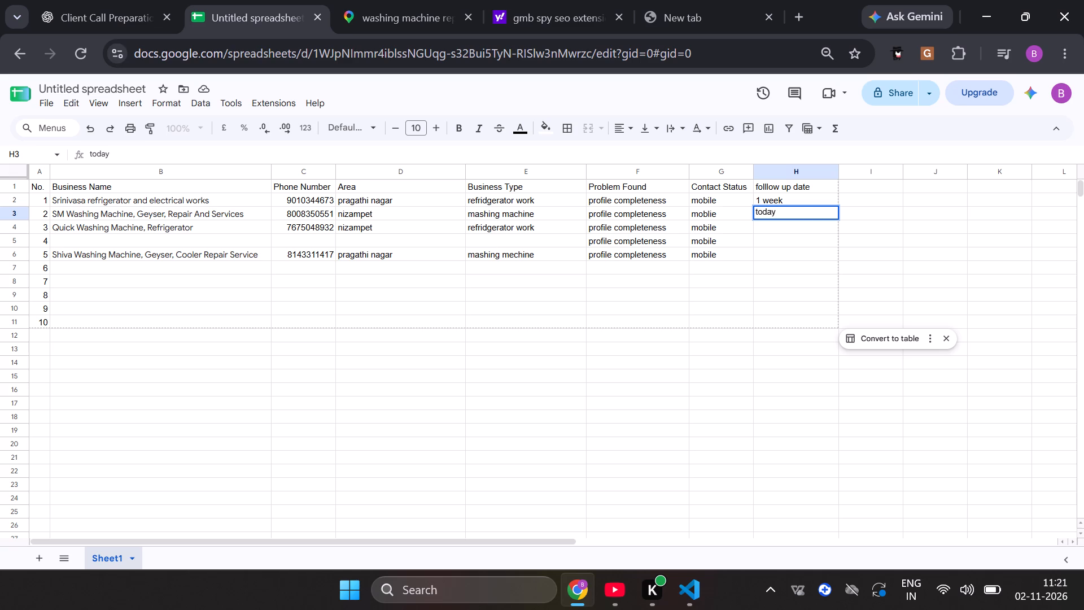
key("Return")
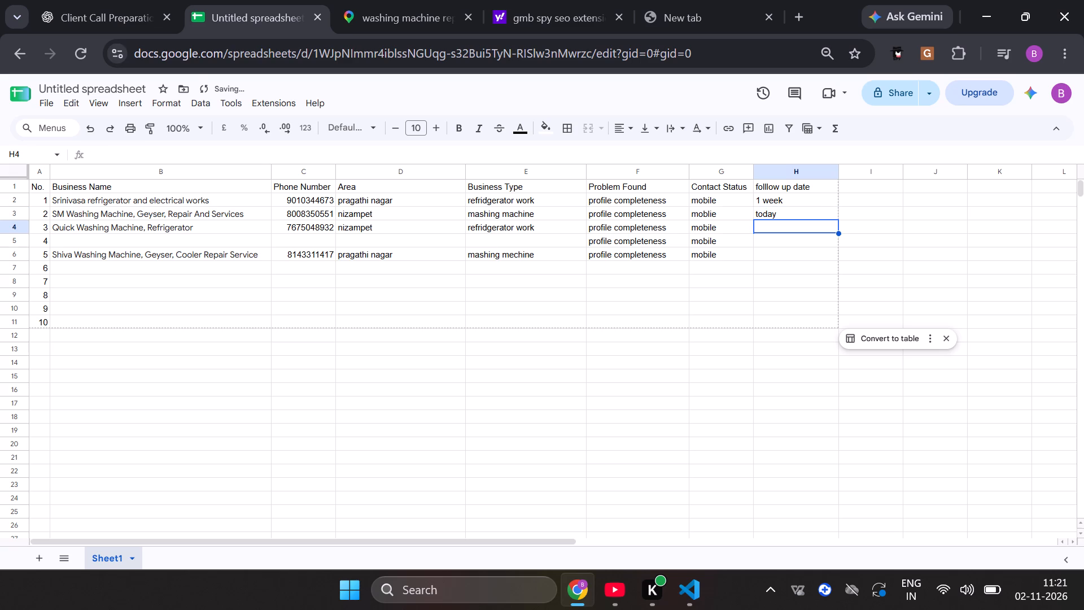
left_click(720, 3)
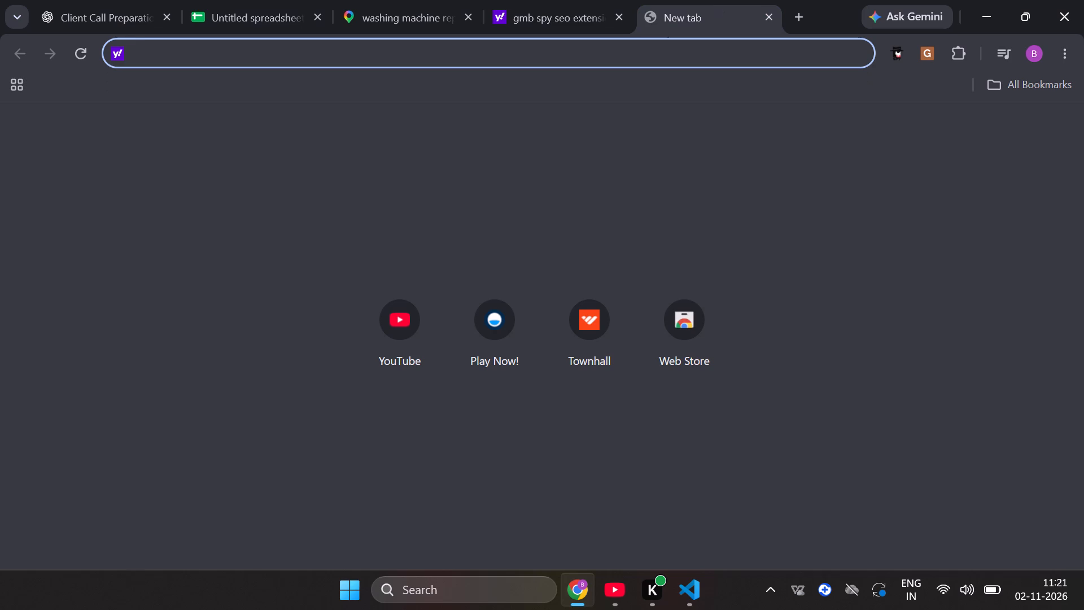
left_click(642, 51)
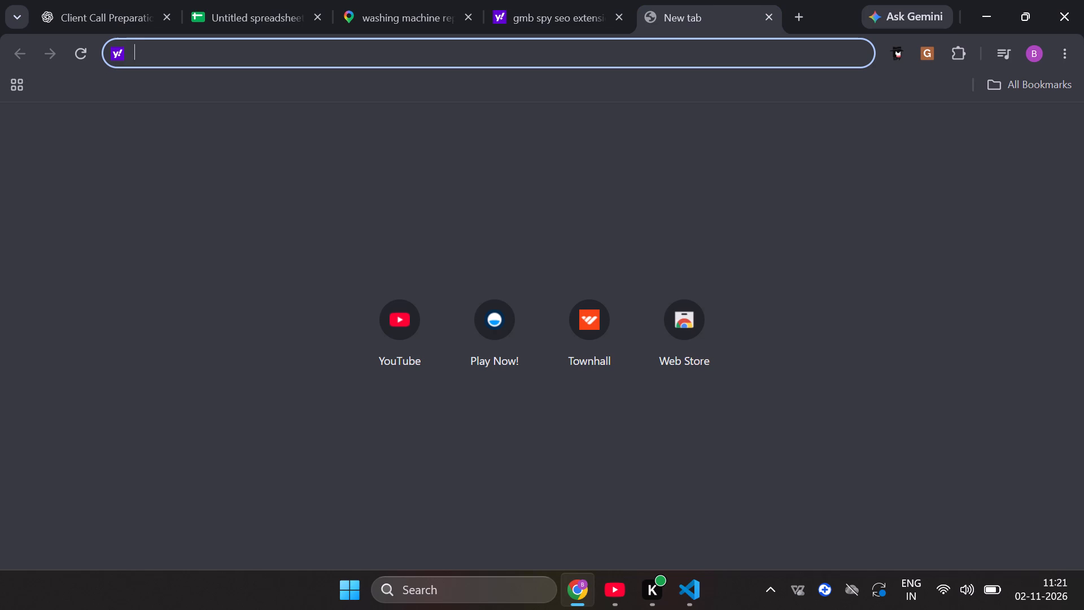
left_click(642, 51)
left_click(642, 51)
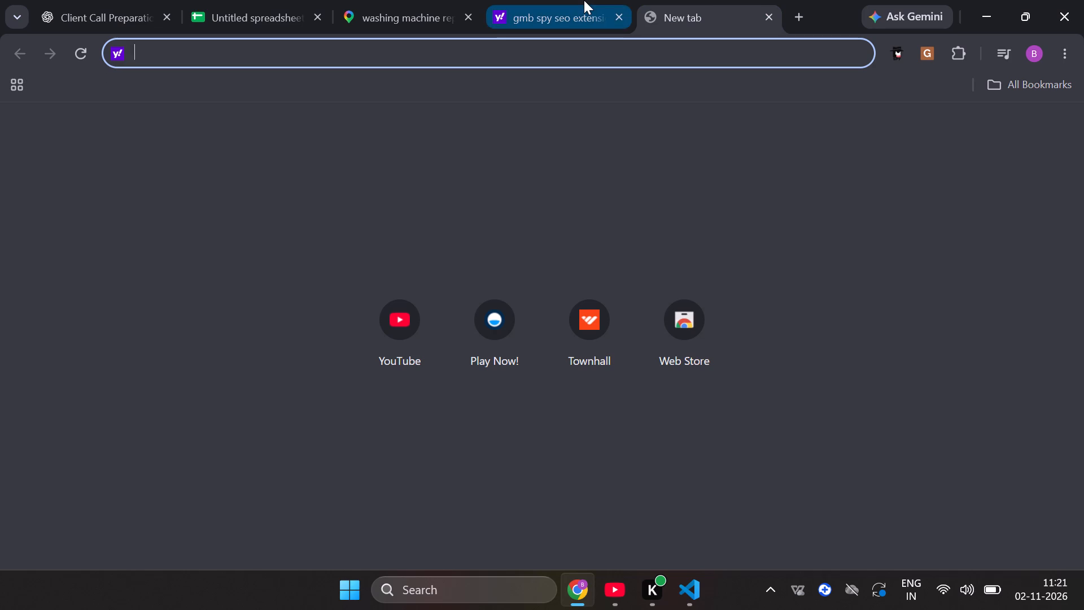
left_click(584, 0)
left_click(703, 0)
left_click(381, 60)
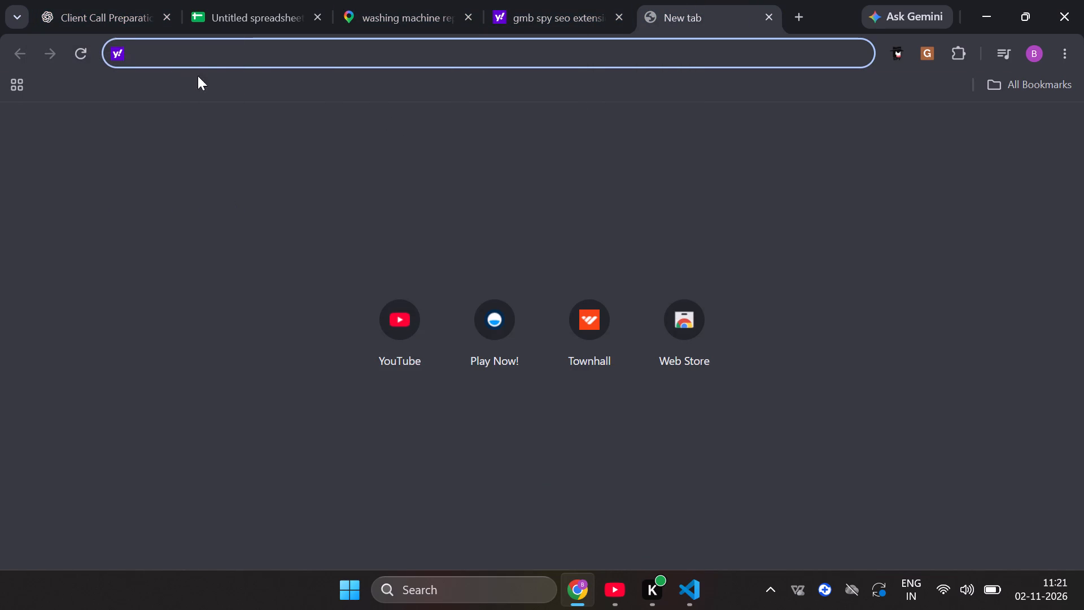
Switch to the Google Maps results and rerun the search for "washing machine repair nizampet".
left_click(382, 0)
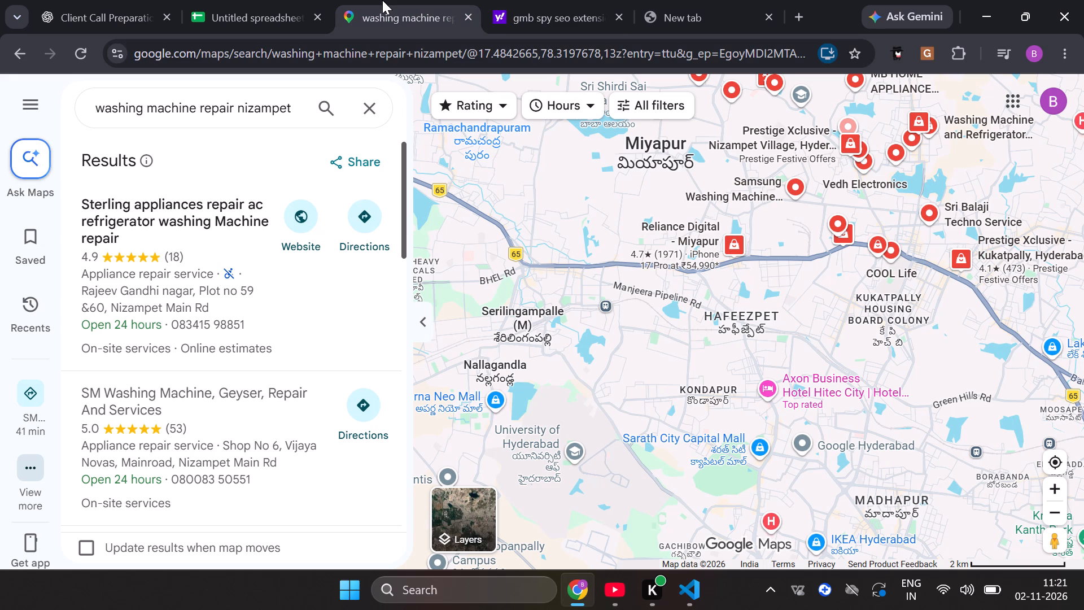
scroll(188, 298, "down", 4)
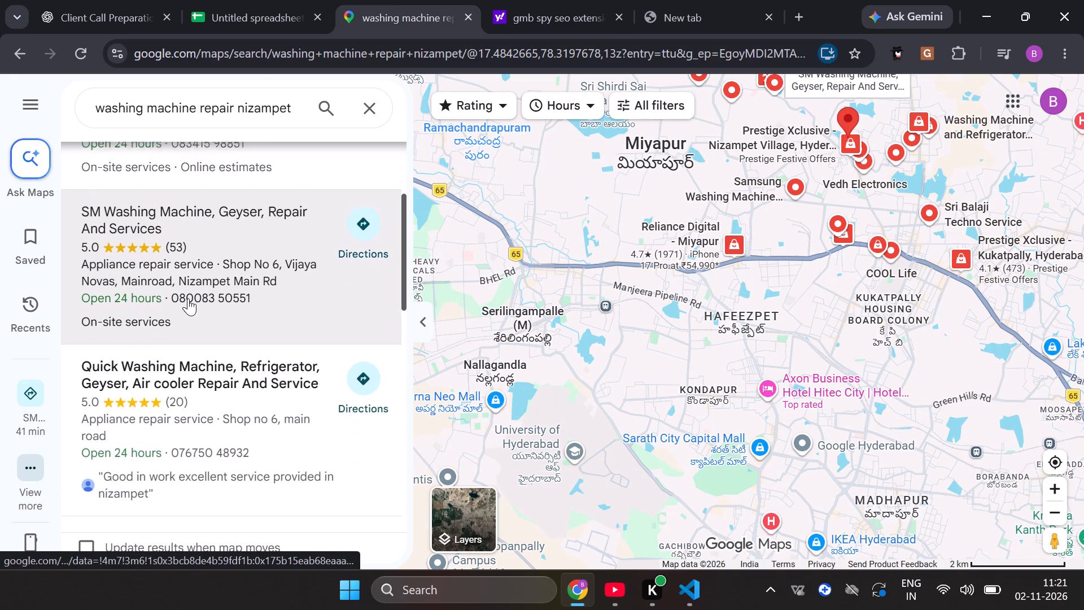
scroll(188, 298, "down", 1)
scroll(188, 298, "up", 2)
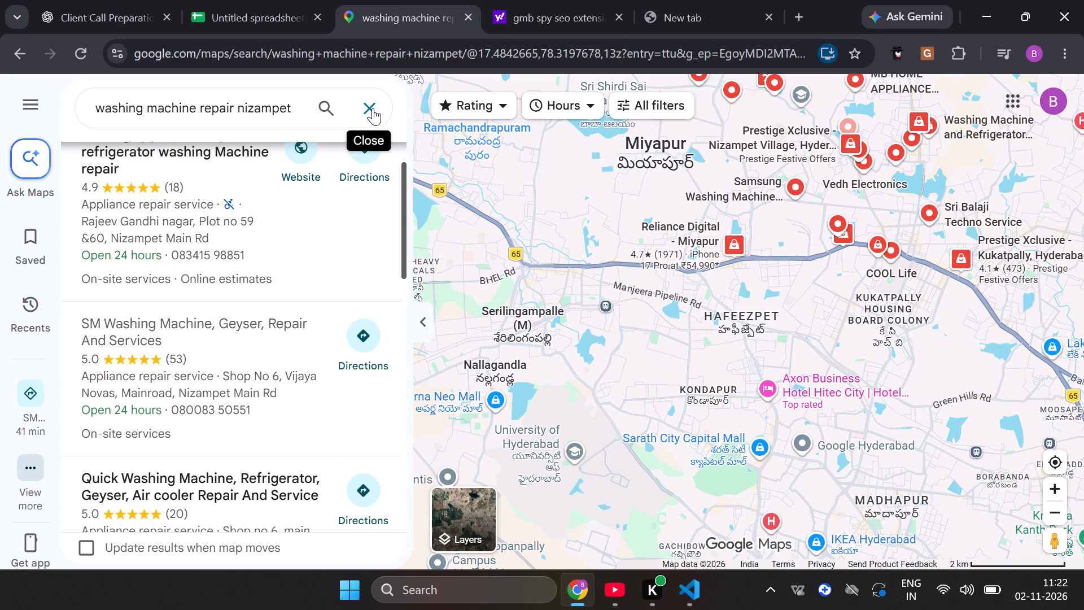
left_click(260, 104)
left_click(289, 103)
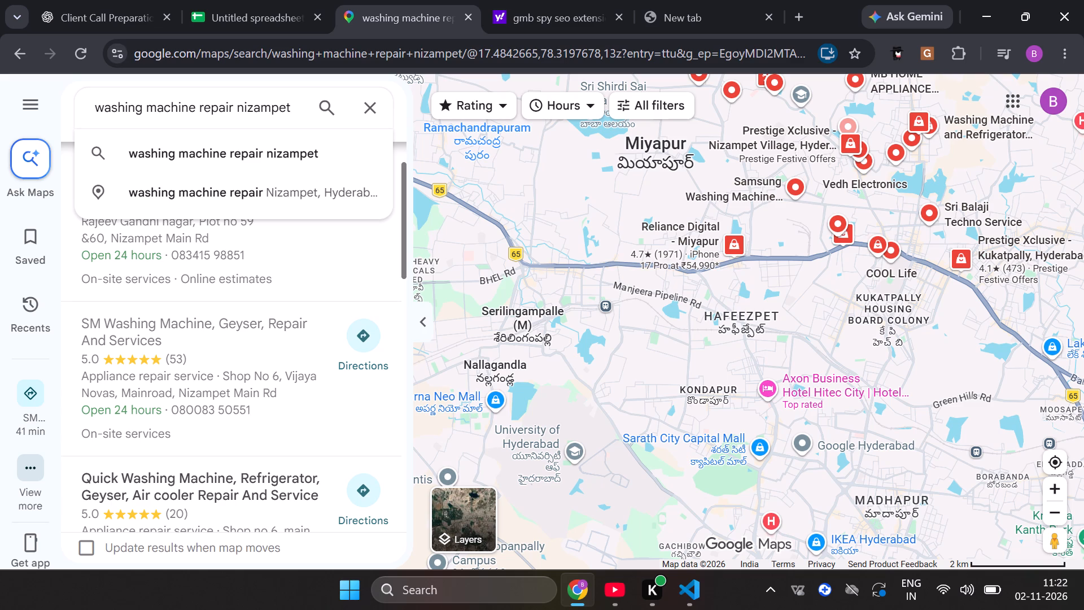
double_click(289, 110)
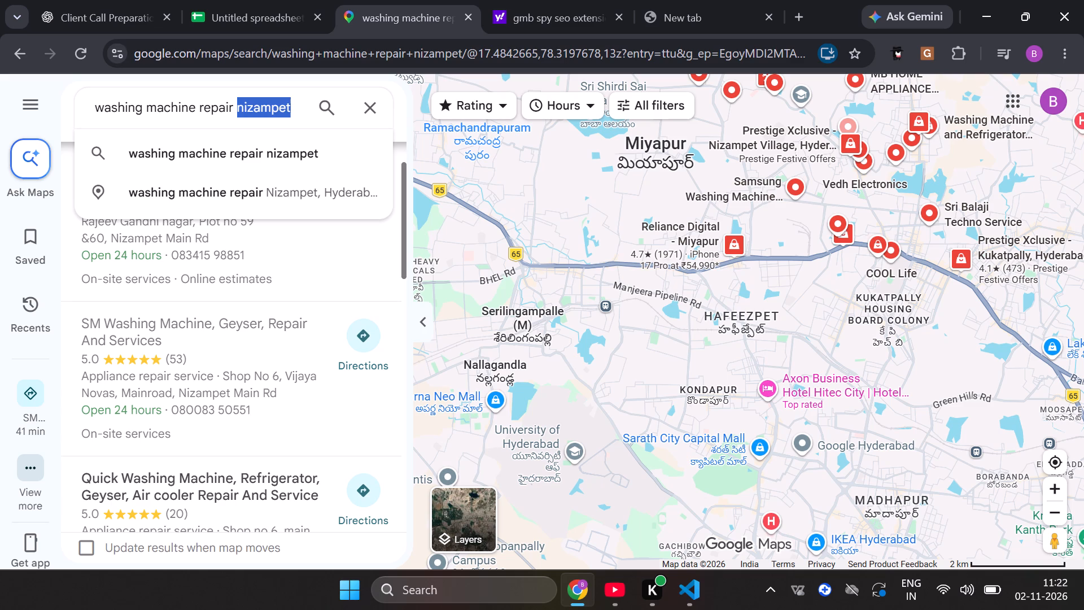
key("Return")
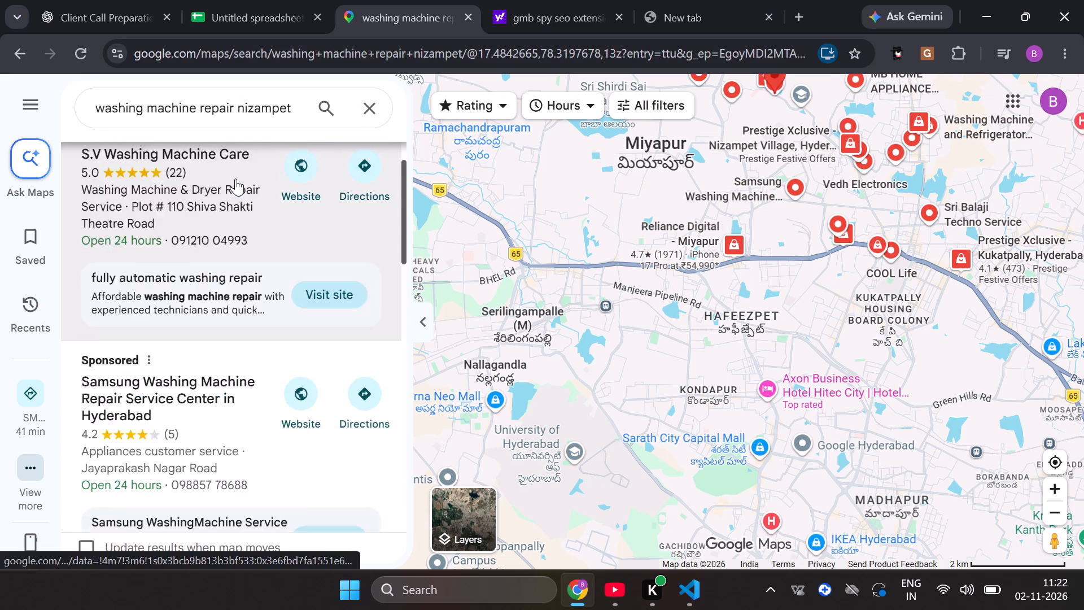
Examine the washing machine repair listings around SM Washing Machine and Sterling appliances for ratings, phone numbers and websites.
scroll(301, 334, "down", 1)
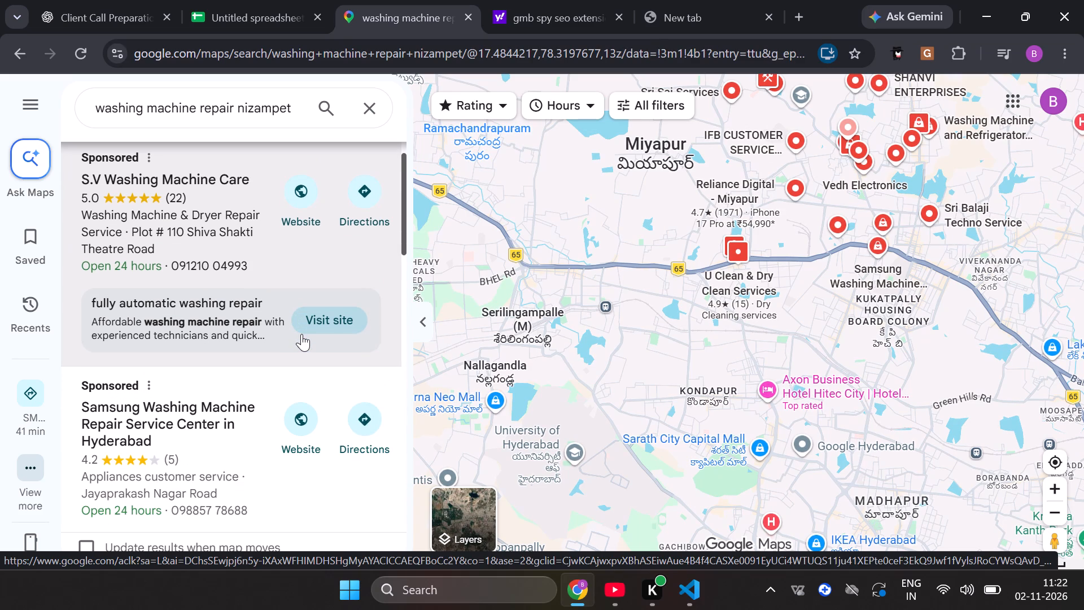
scroll(301, 334, "down", 1)
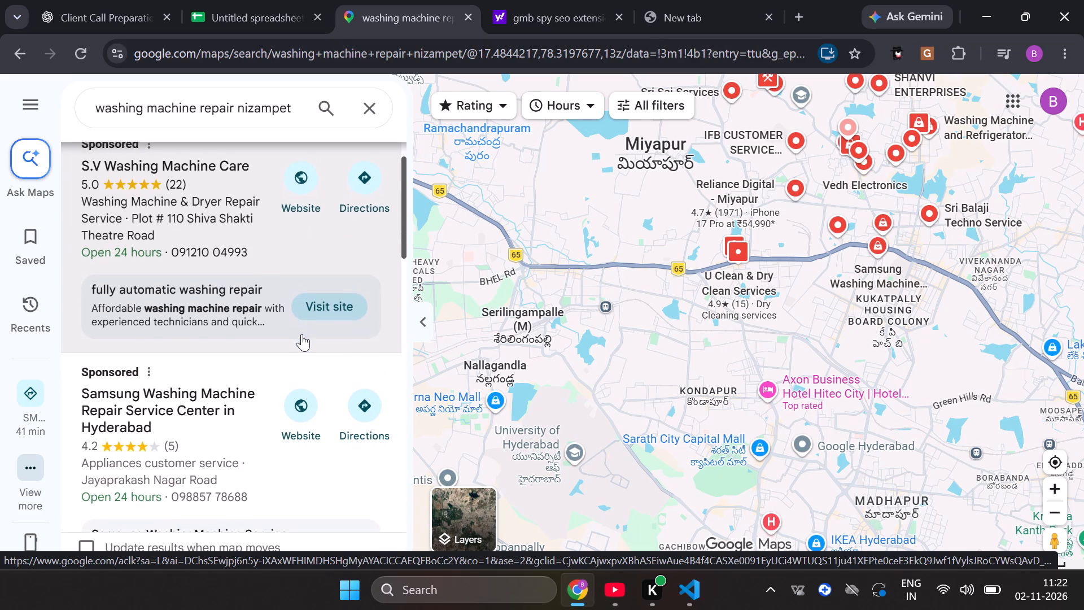
scroll(301, 334, "down", 3)
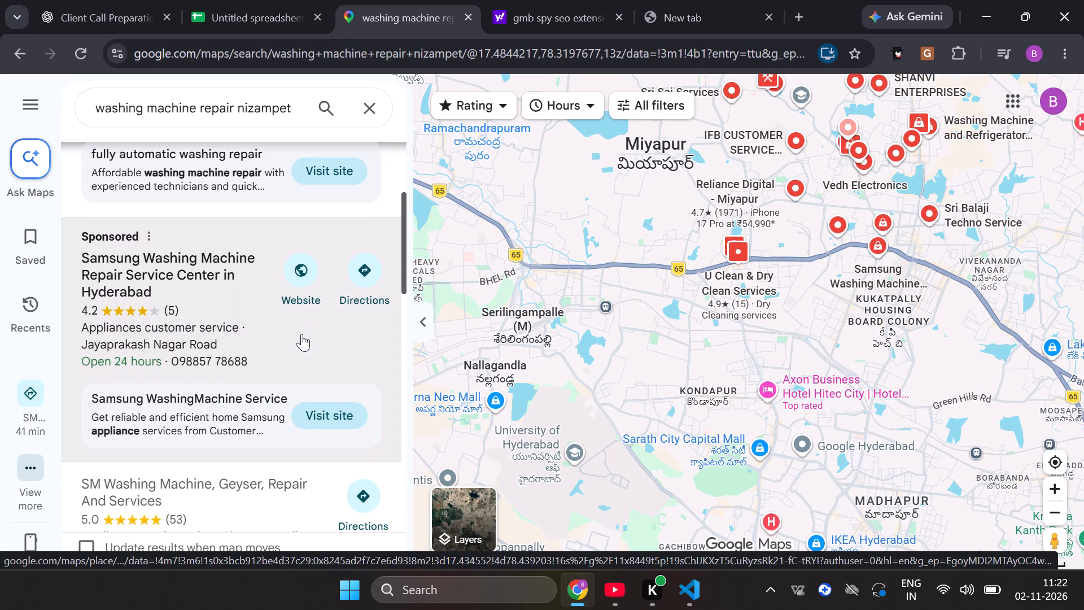
scroll(301, 334, "down", 1)
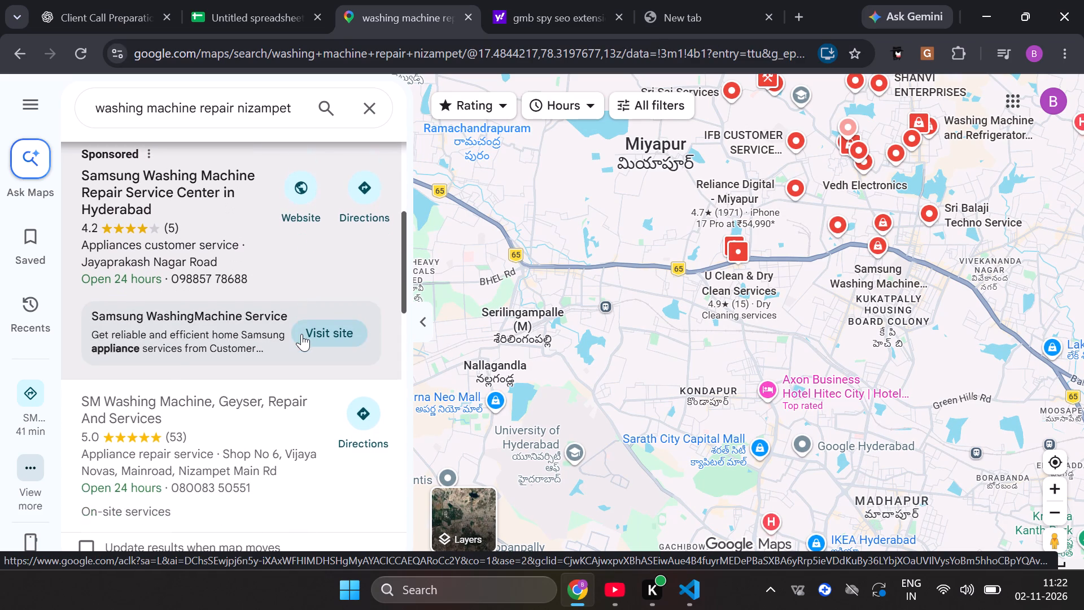
scroll(301, 334, "down", 2)
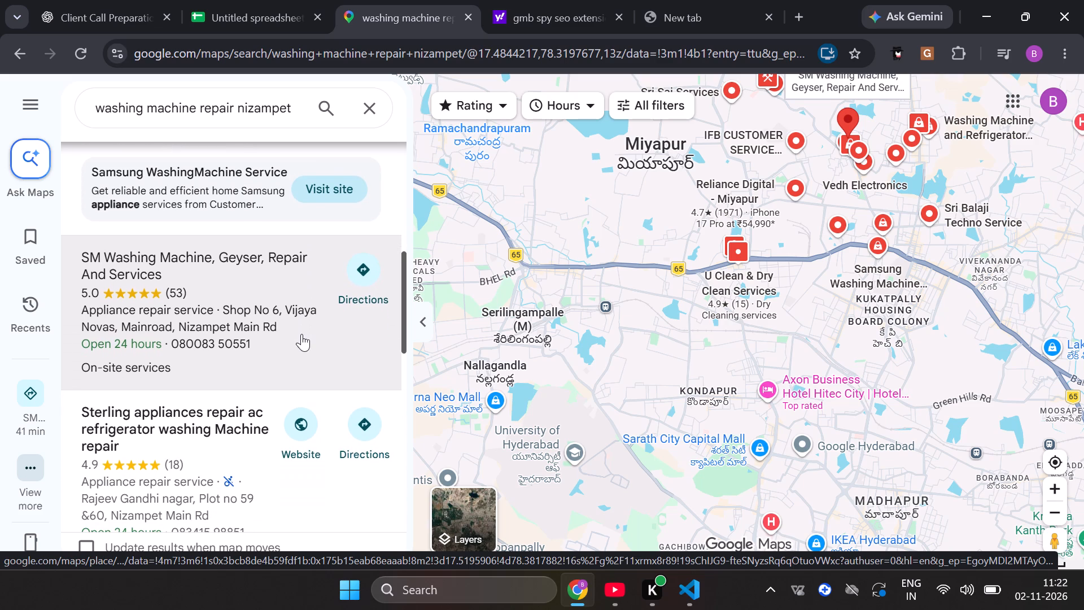
scroll(301, 334, "down", 1)
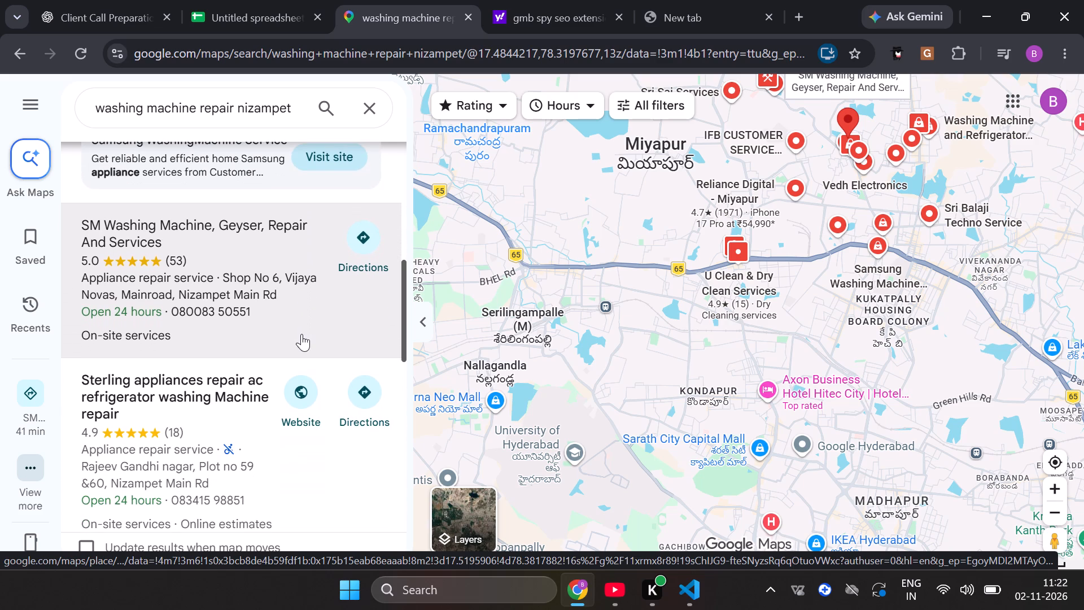
scroll(301, 334, "down", 1)
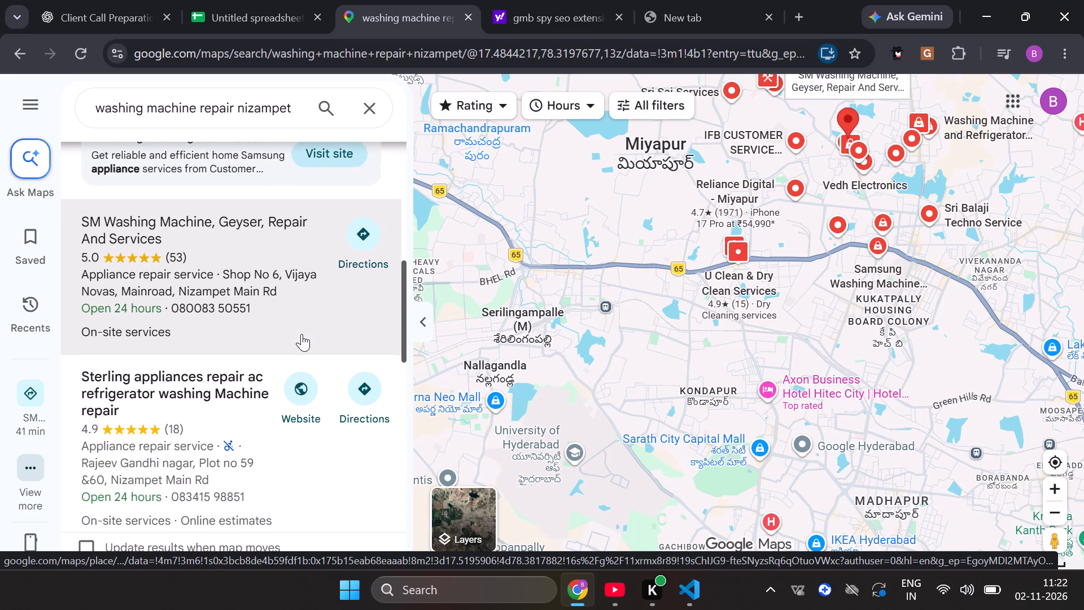
scroll(301, 334, "down", 1)
scroll(301, 334, "up", 3)
scroll(301, 334, "down", 1)
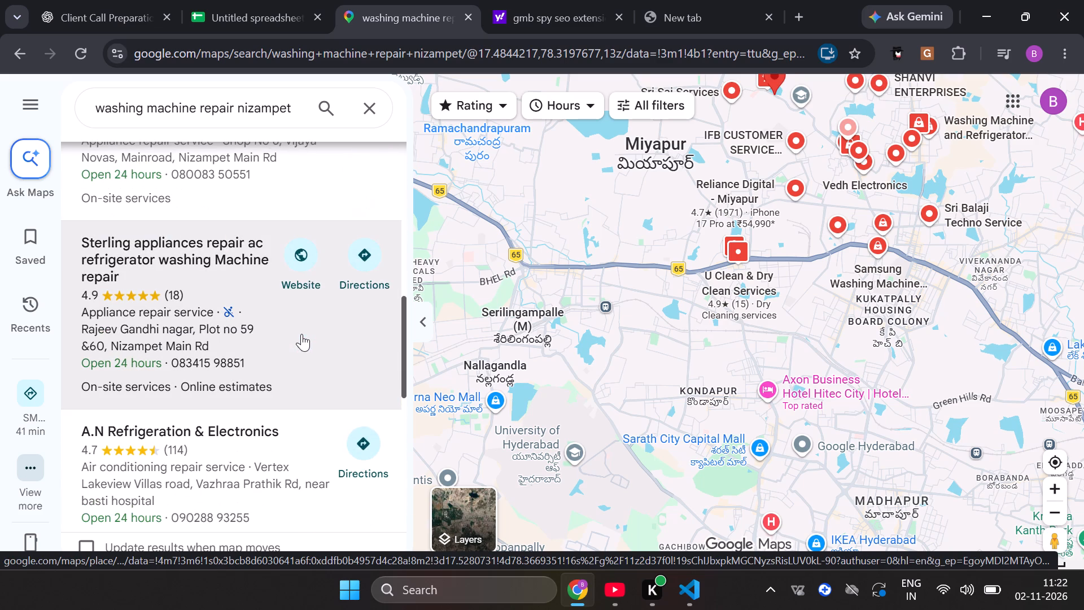
scroll(301, 334, "up", 2)
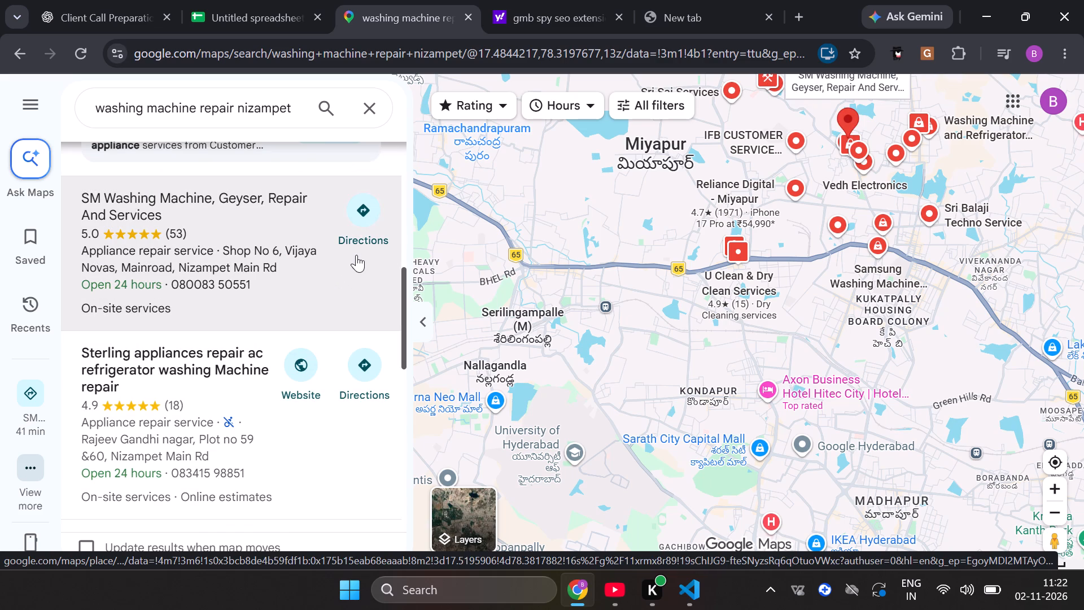
scroll(356, 255, "down", 1)
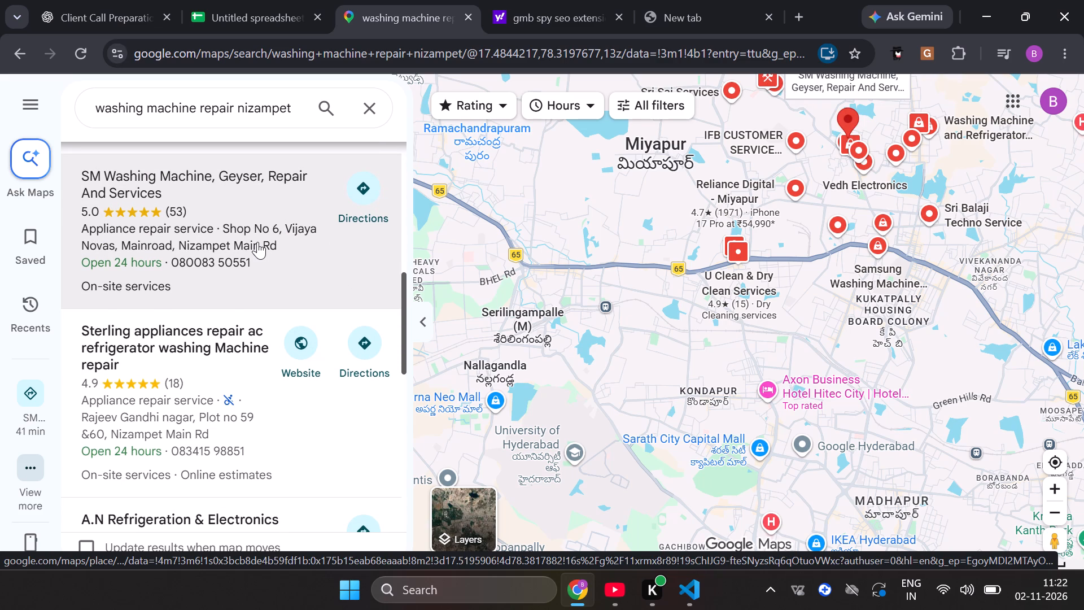
scroll(257, 242, "up", 1)
scroll(257, 242, "down", 1)
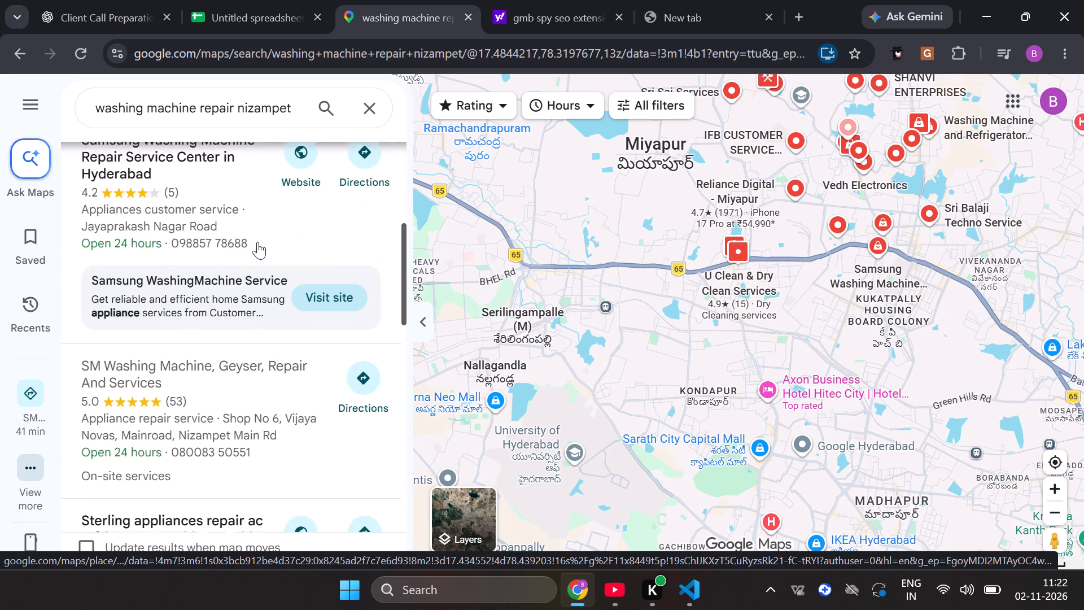
scroll(257, 242, "down", 2)
scroll(234, 280, "up", 1)
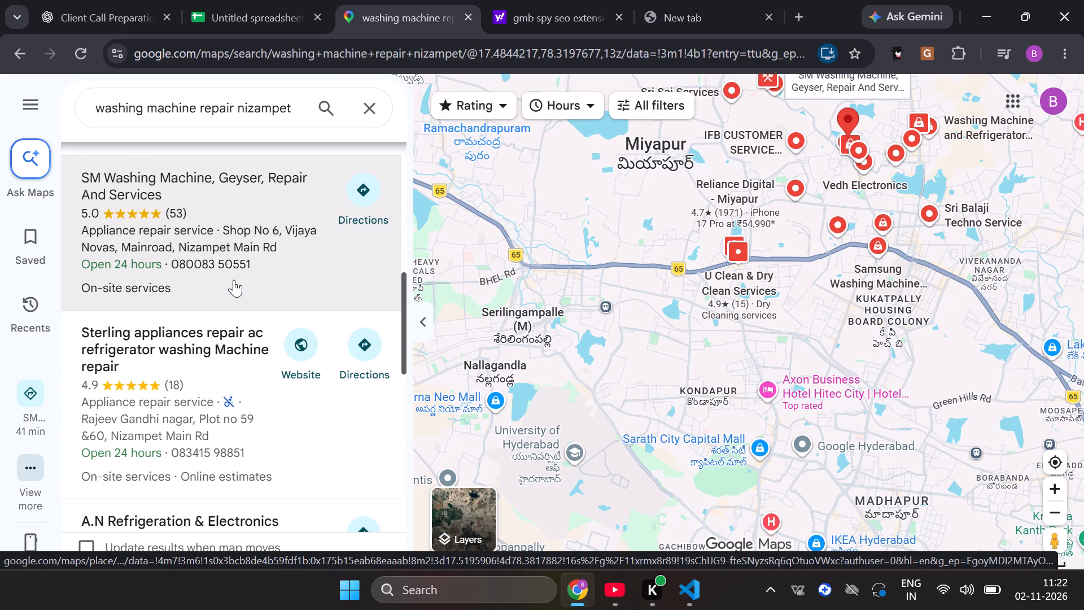
Check the lead spreadsheet for the businesses already listed, and return to the Google Maps results.
left_click(277, 0)
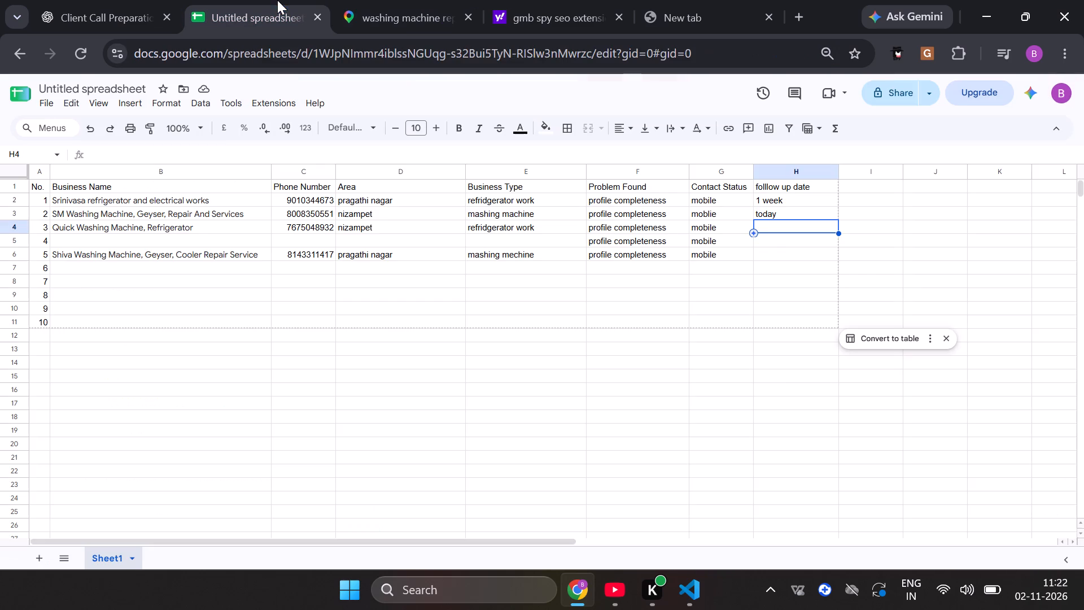
left_click(391, 0)
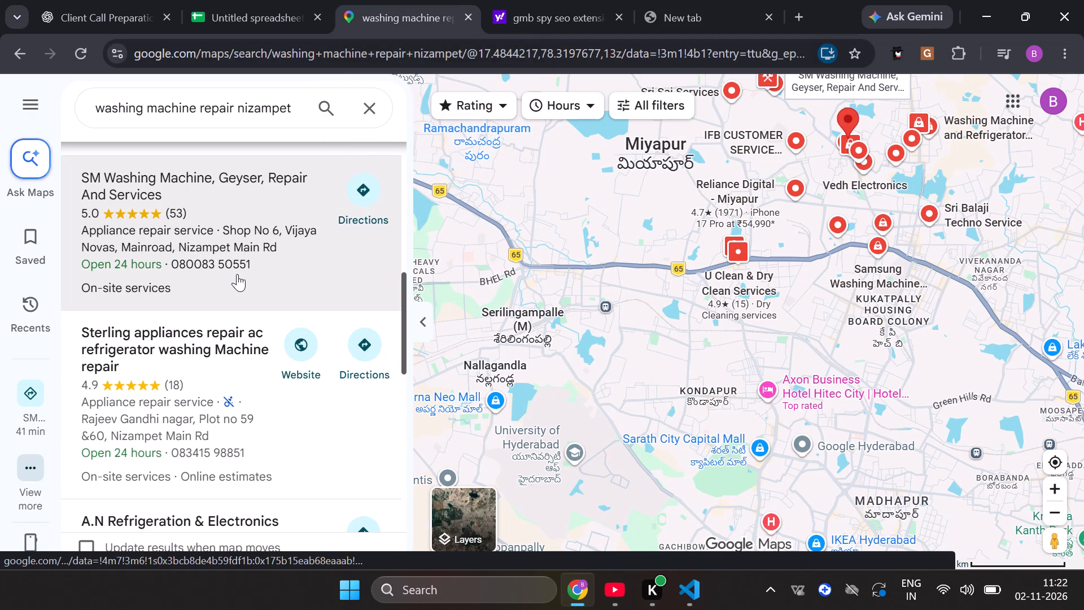
Examine the repair listings from Sterling appliances to Quick Washing Machine for ratings, phone numbers and websites.
scroll(237, 274, "down", 2)
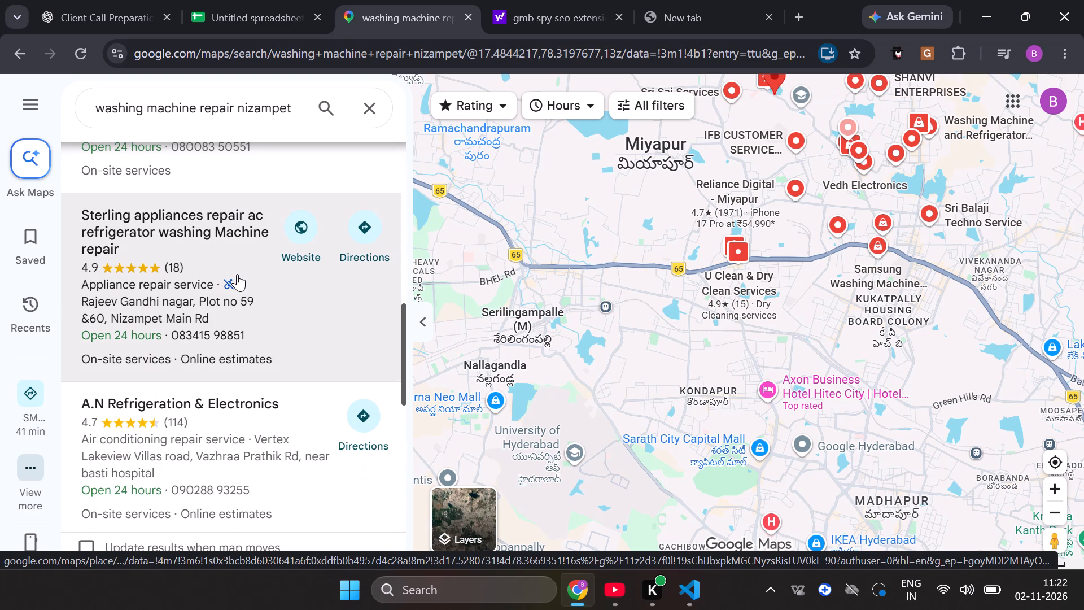
scroll(237, 274, "down", 1)
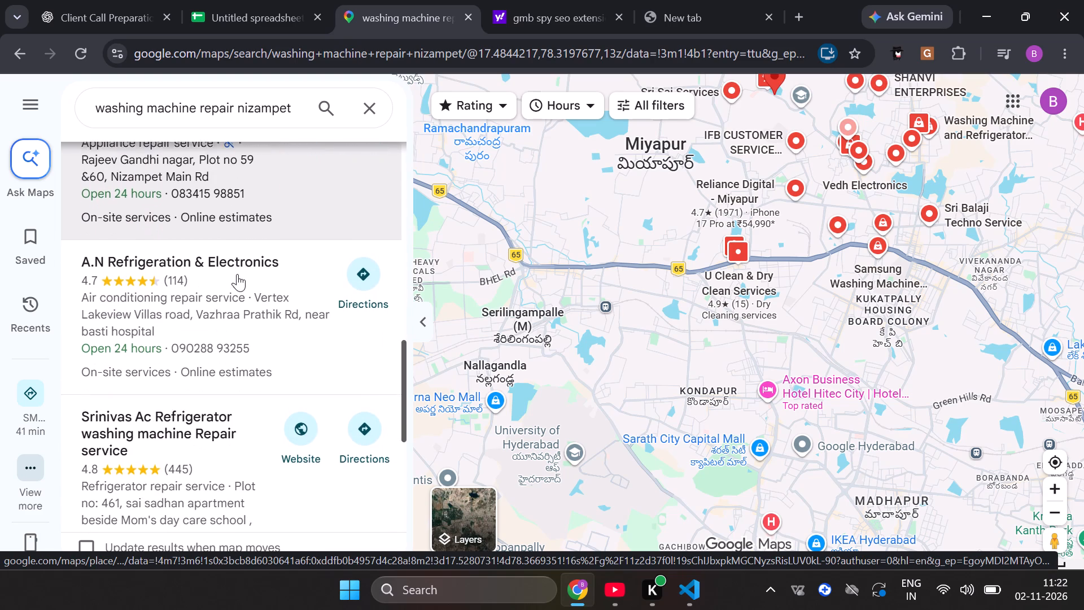
scroll(237, 274, "down", 3)
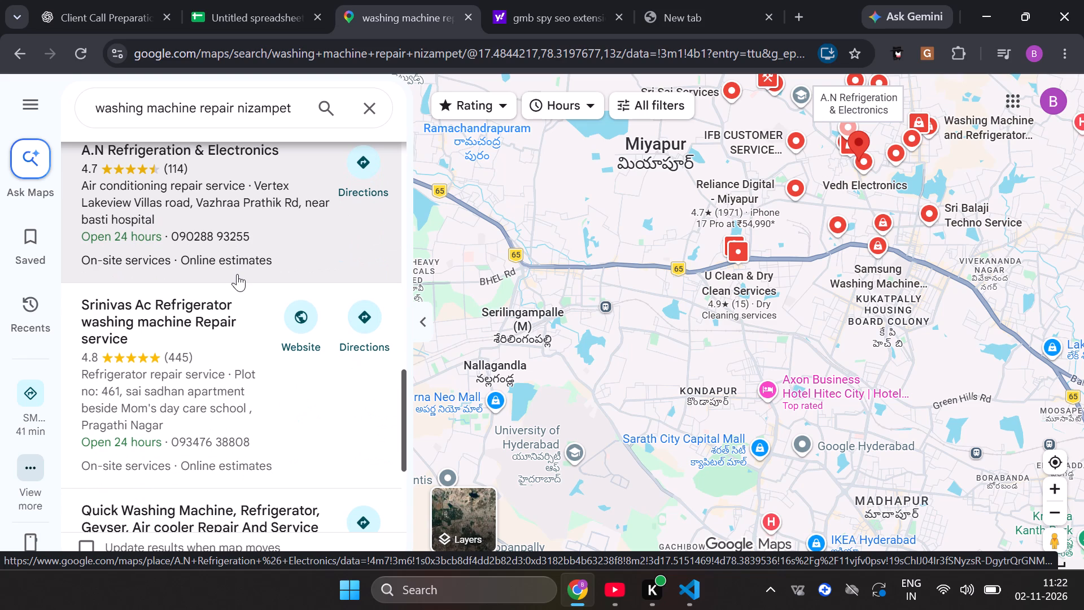
scroll(237, 274, "down", 2)
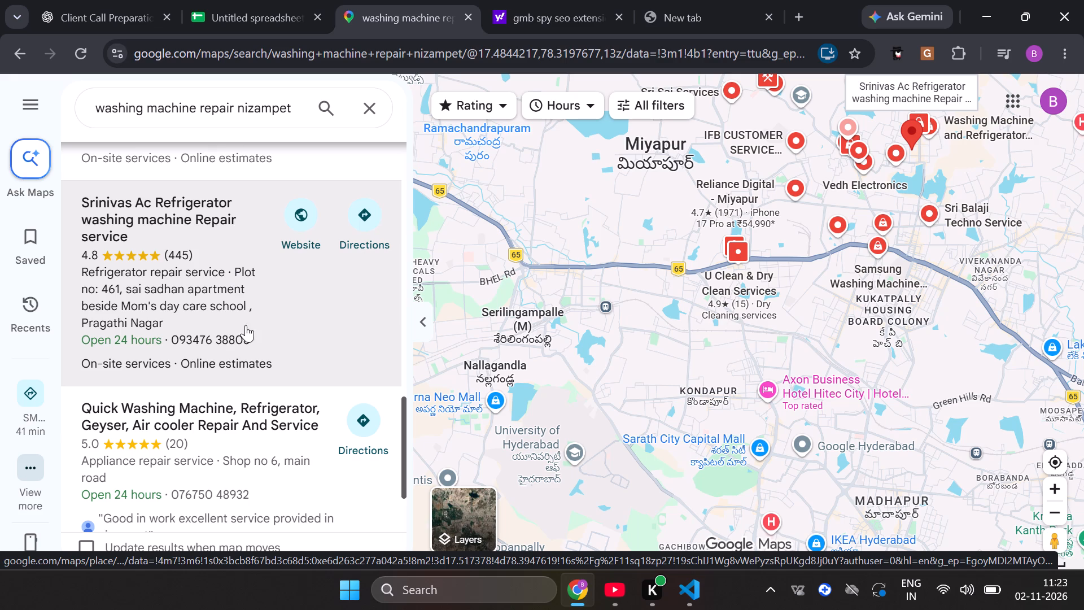
scroll(288, 317, "up", 1)
scroll(288, 317, "down", 1)
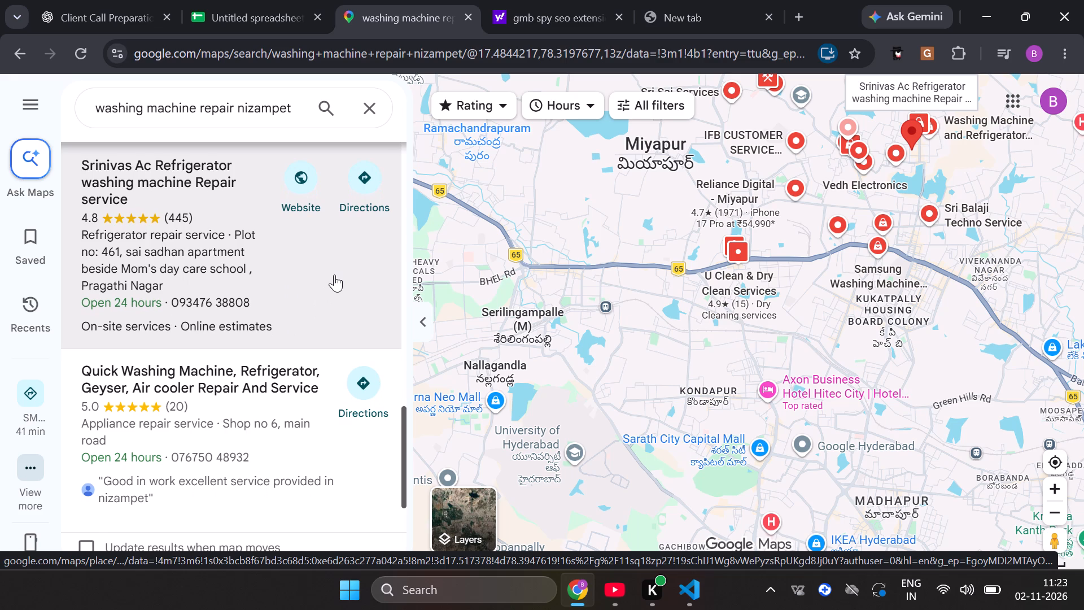
Review the results from the start of the list, comparing the sponsored listings with SM Washing Machine.
scroll(334, 274, "up", 6)
scroll(334, 274, "down", 1)
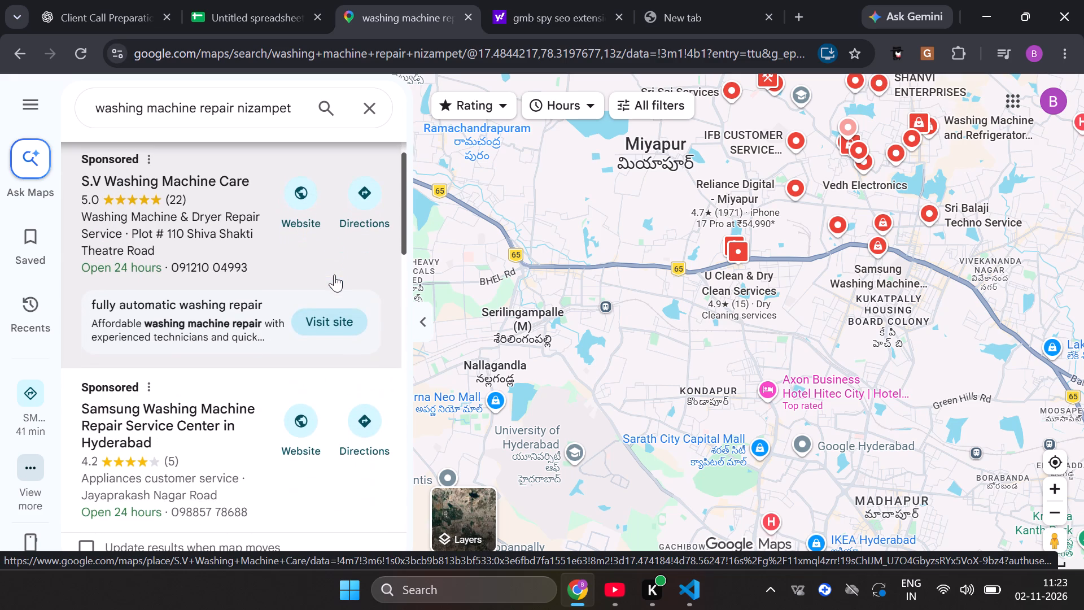
scroll(334, 274, "down", 3)
scroll(334, 274, "up", 1)
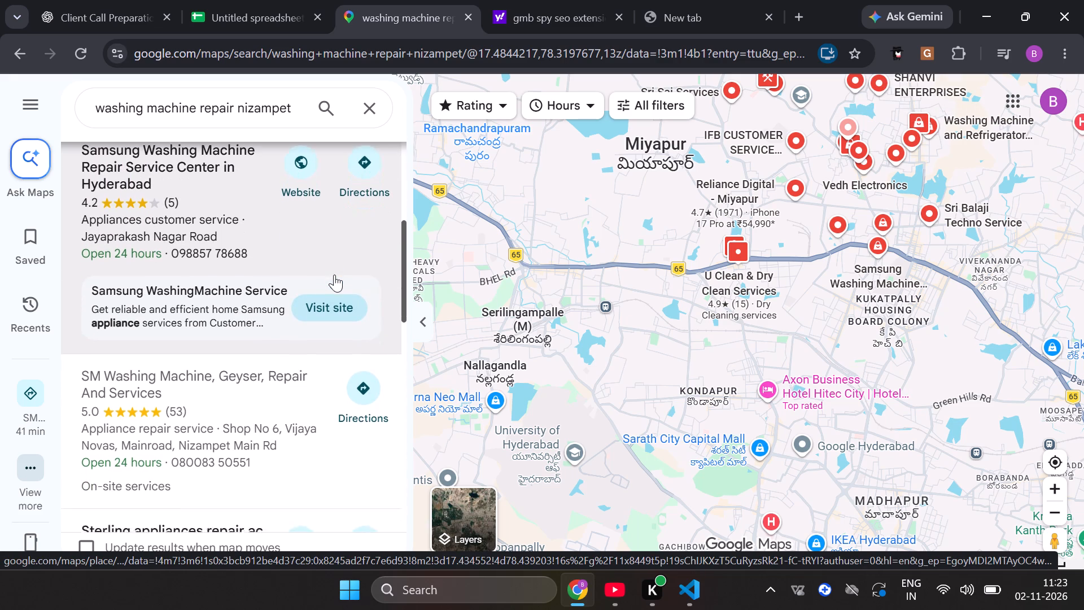
scroll(334, 274, "up", 1)
scroll(334, 274, "down", 2)
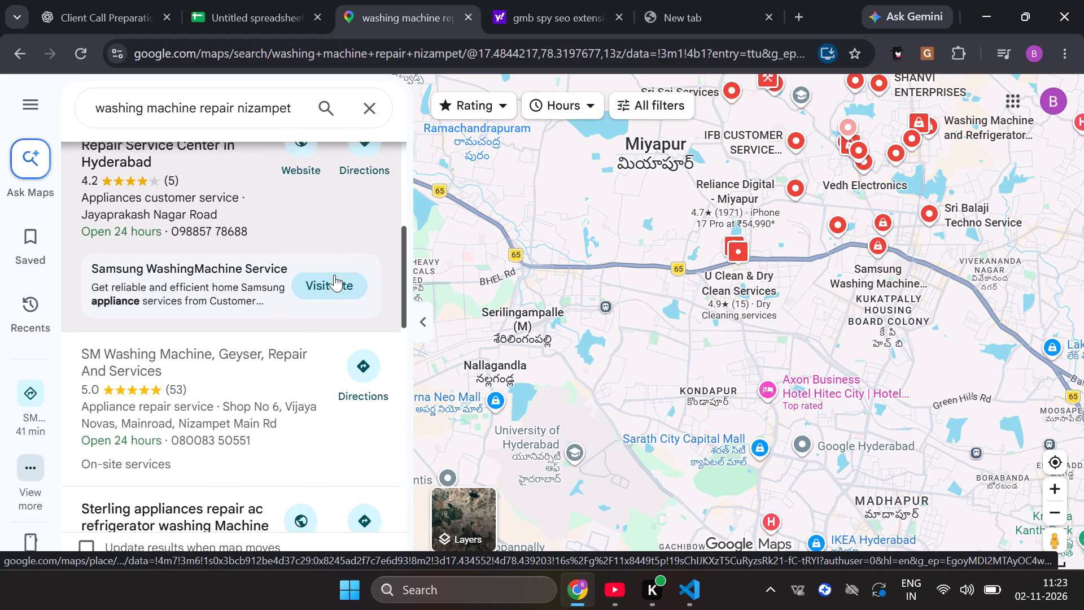
scroll(334, 274, "down", 1)
scroll(334, 274, "up", 6)
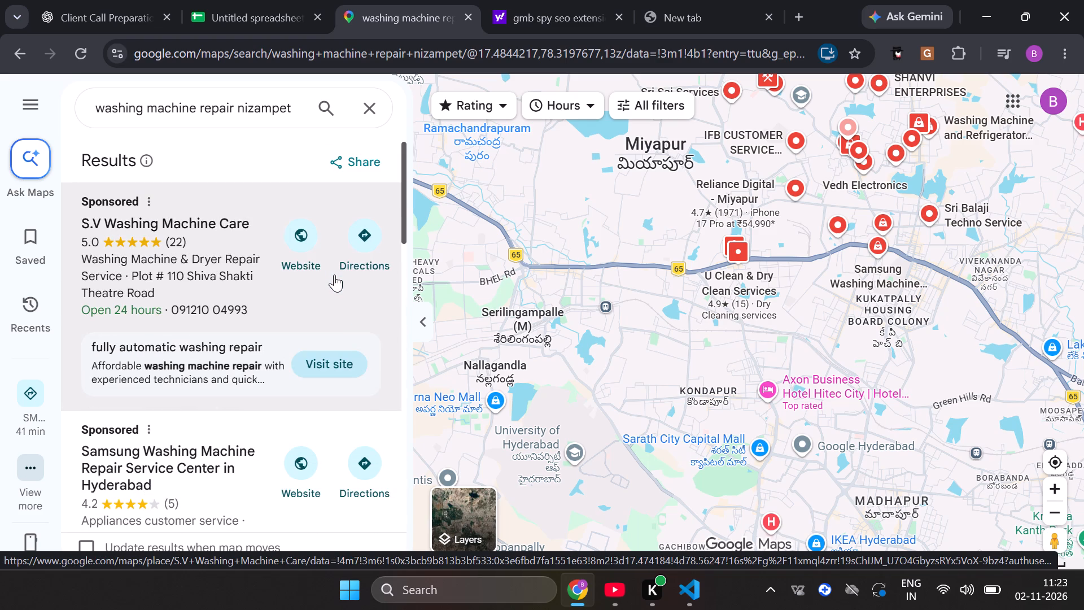
Block the sponsored Samsung Washing Machine Repair Service Center ad with the reason "I don't need it".
left_click(149, 429)
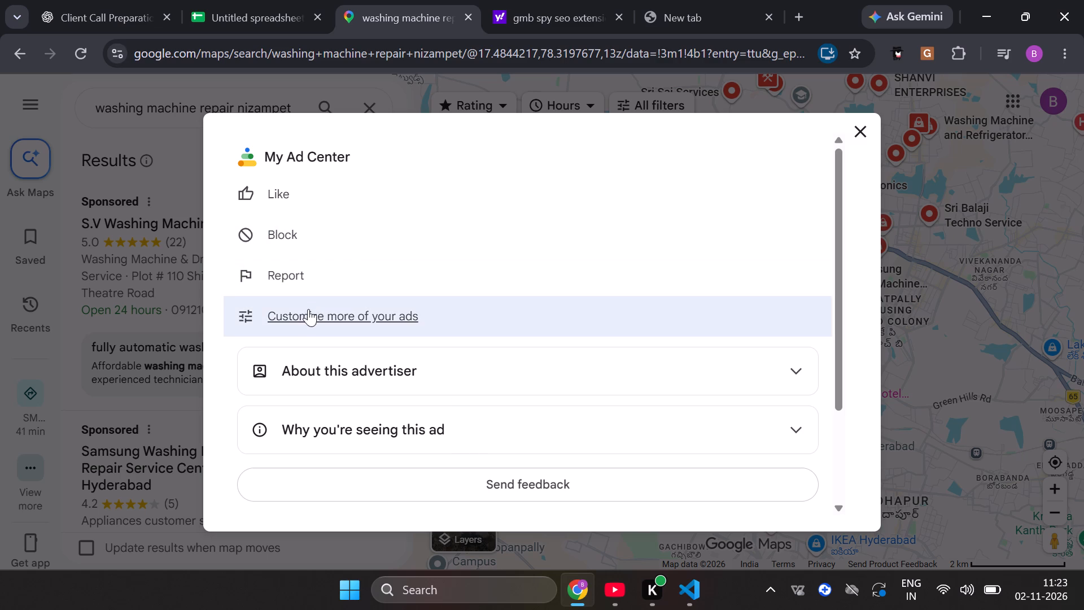
left_click(349, 249)
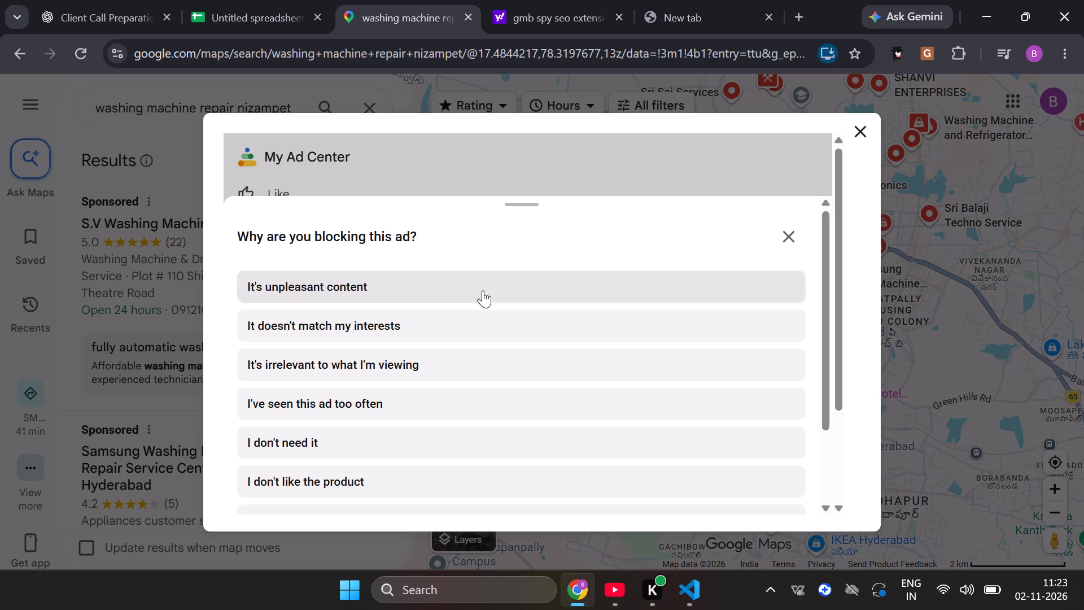
left_click(463, 445)
scroll(473, 447, "down", 1)
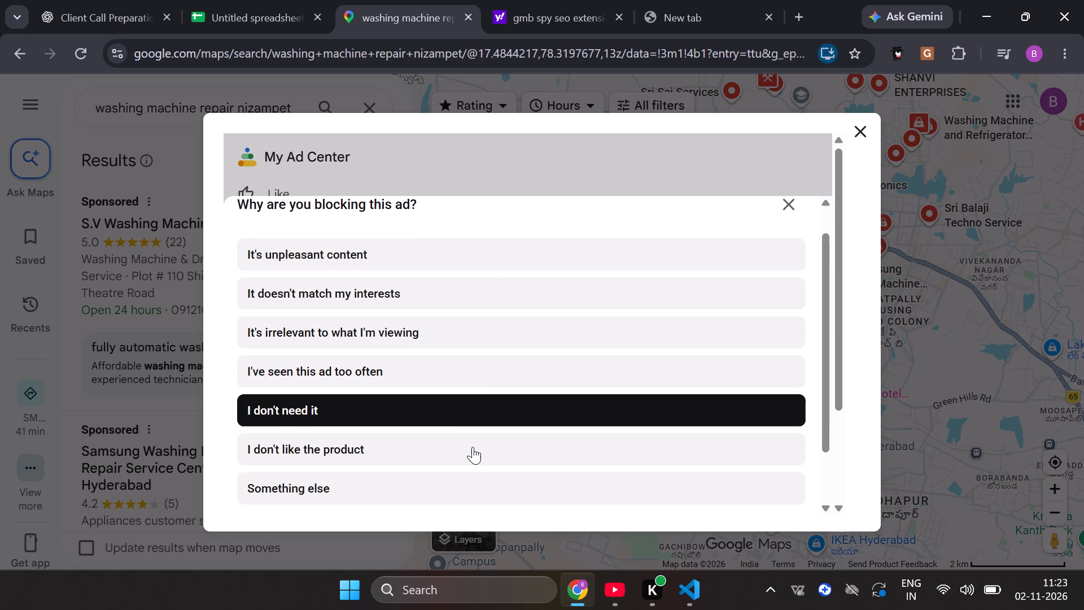
scroll(473, 447, "down", 2)
left_click(470, 469)
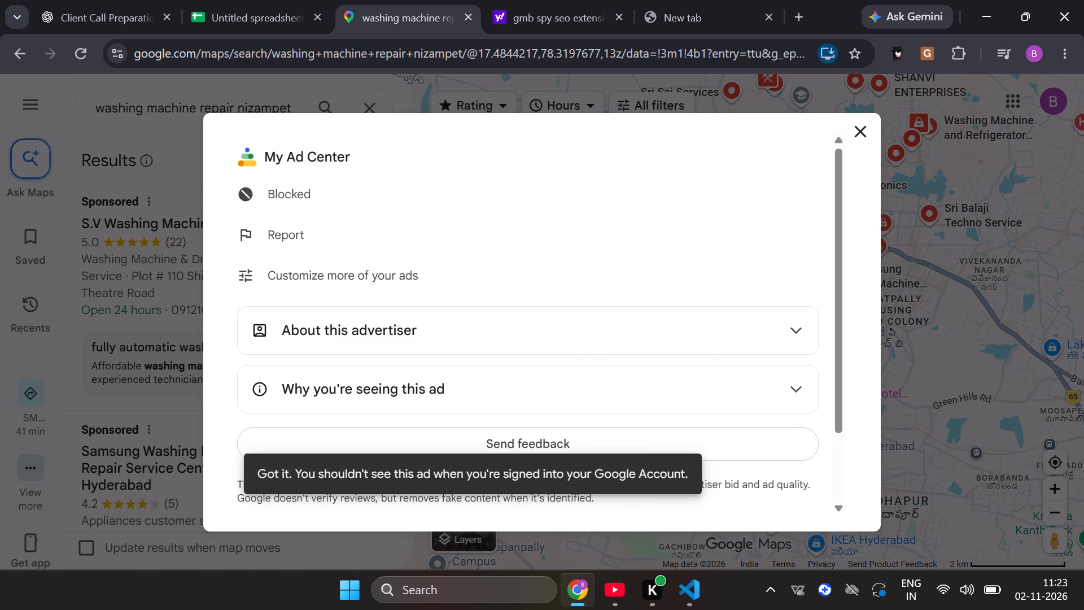
left_click(860, 137)
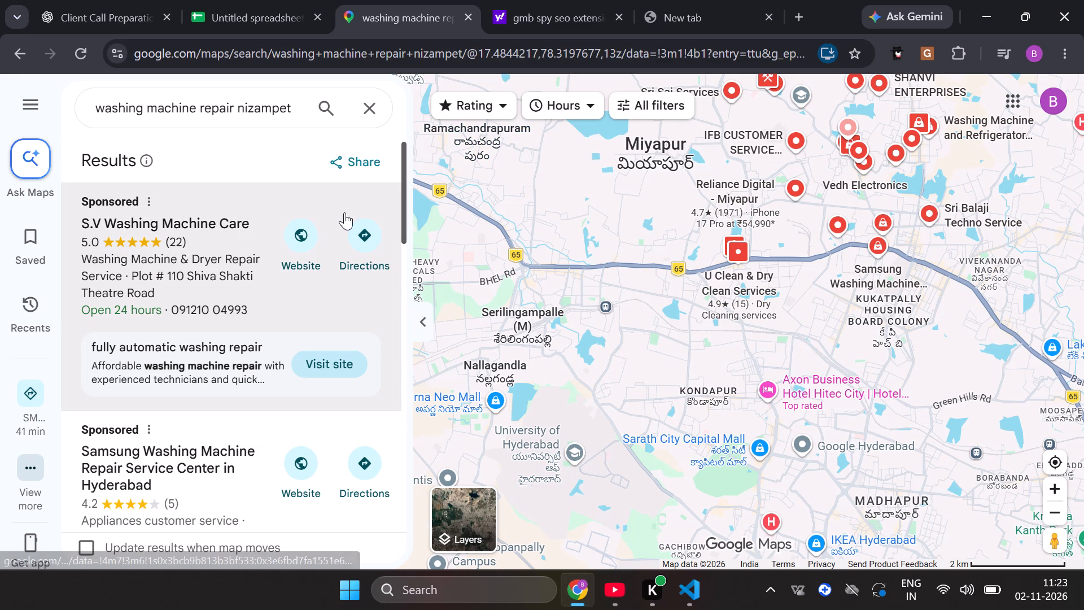
Recheck the sponsored S.V Washing Machine Care and Samsung listings and the SM Washing Machine entry following them.
scroll(344, 212, "down", 4)
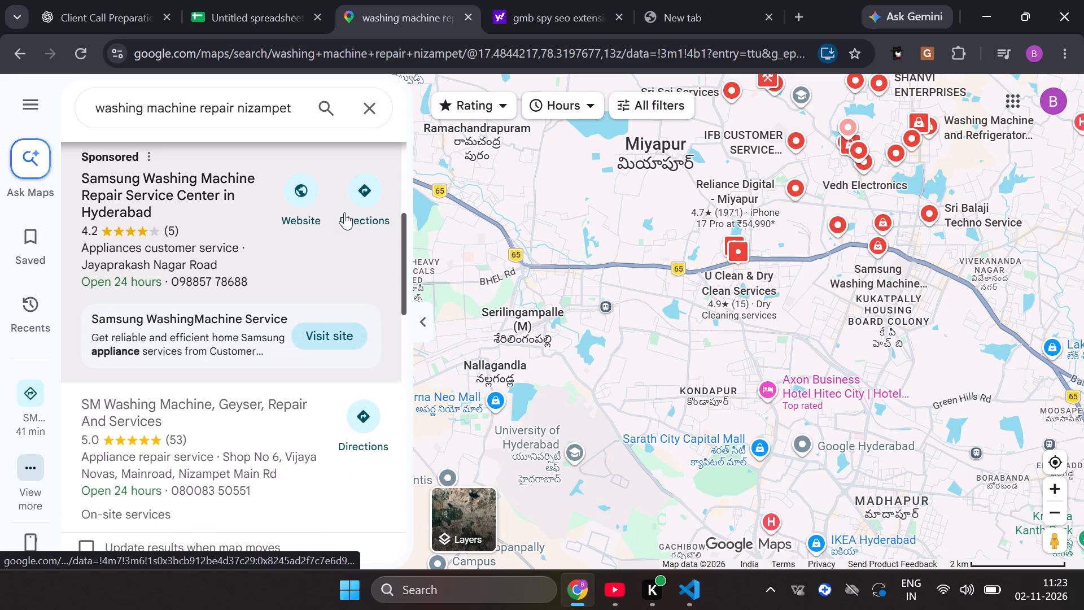
scroll(344, 212, "up", 6)
scroll(344, 212, "down", 5)
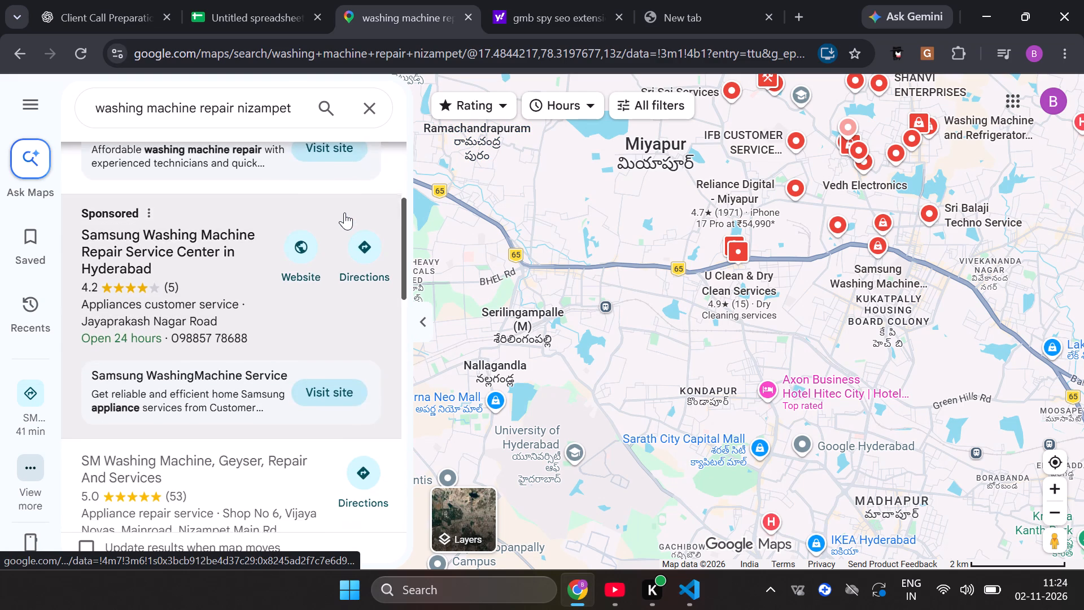
scroll(344, 212, "down", 1)
scroll(344, 212, "up", 1)
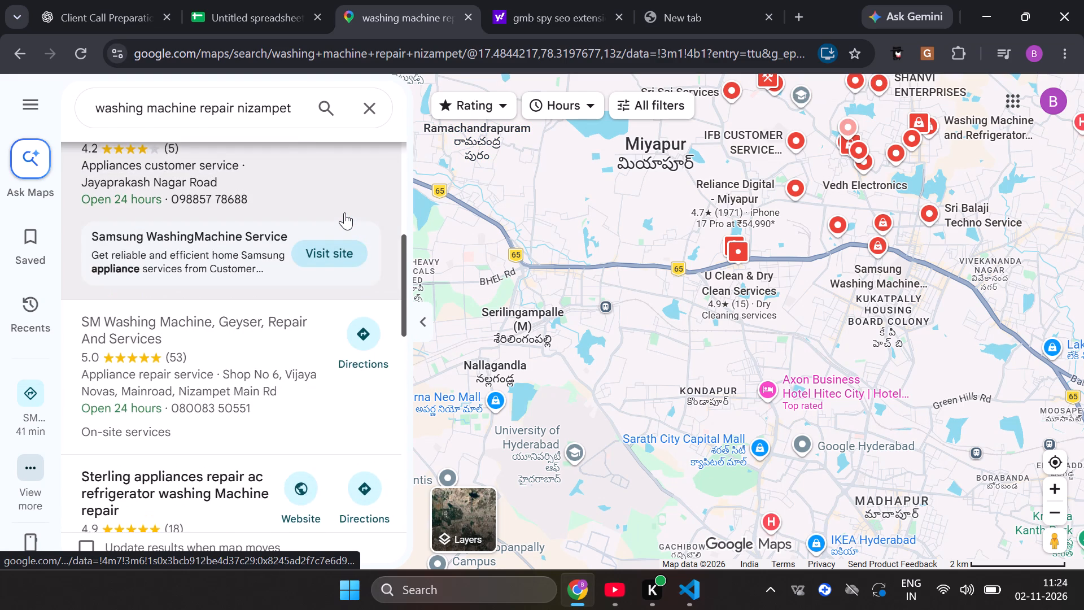
scroll(344, 212, "up", 2)
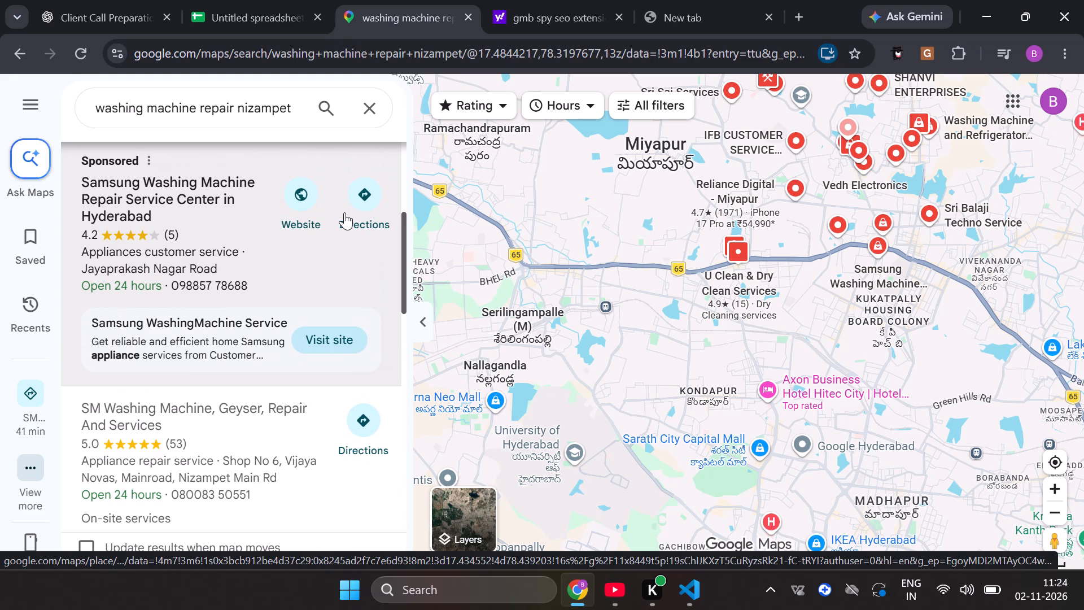
scroll(344, 212, "up", 4)
scroll(344, 212, "down", 1)
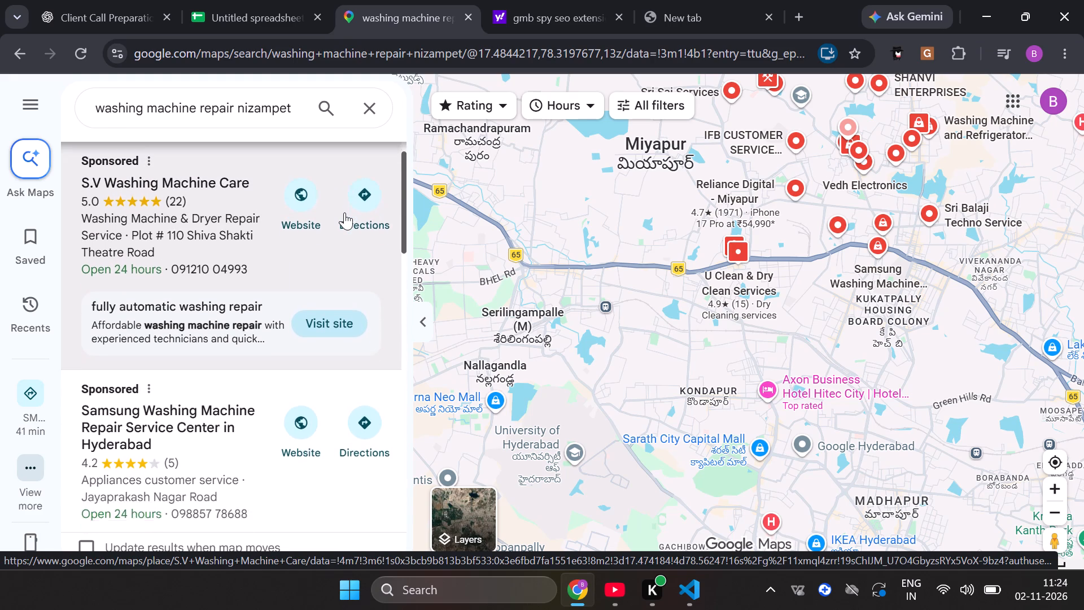
scroll(344, 212, "down", 4)
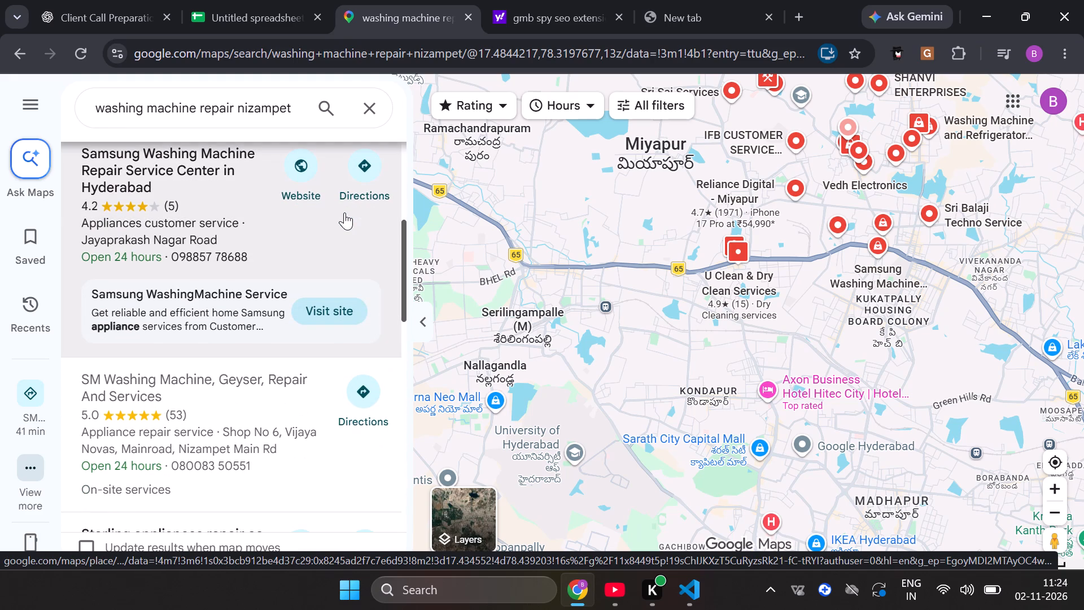
Capture a full-screen screenshot of the map results showing the Samsung and SM Washing Machine listings.
key("Print")
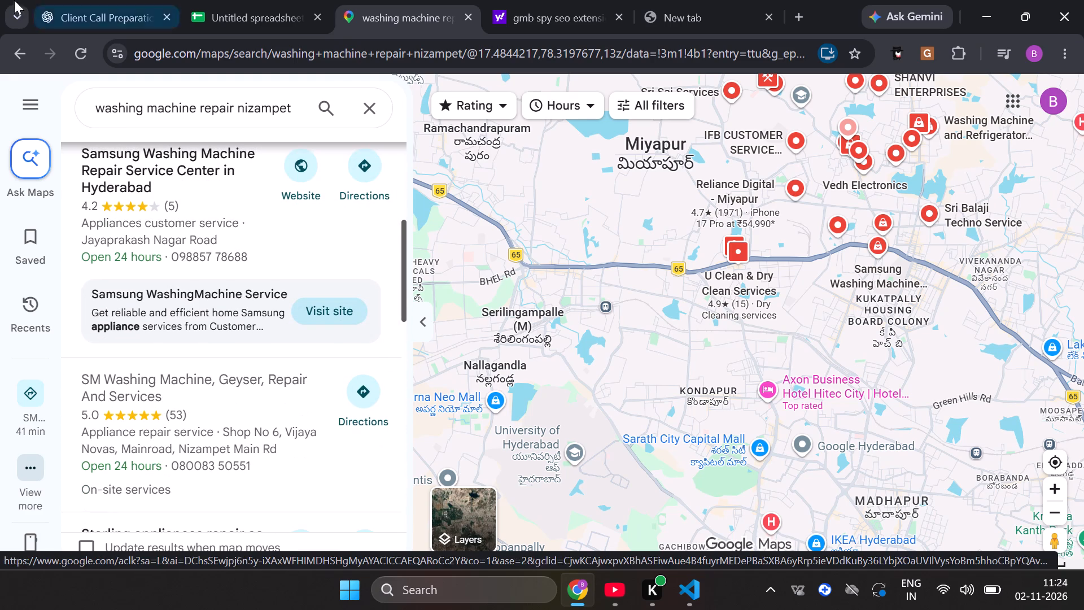
left_click_drag(0, 0, 1083, 609)
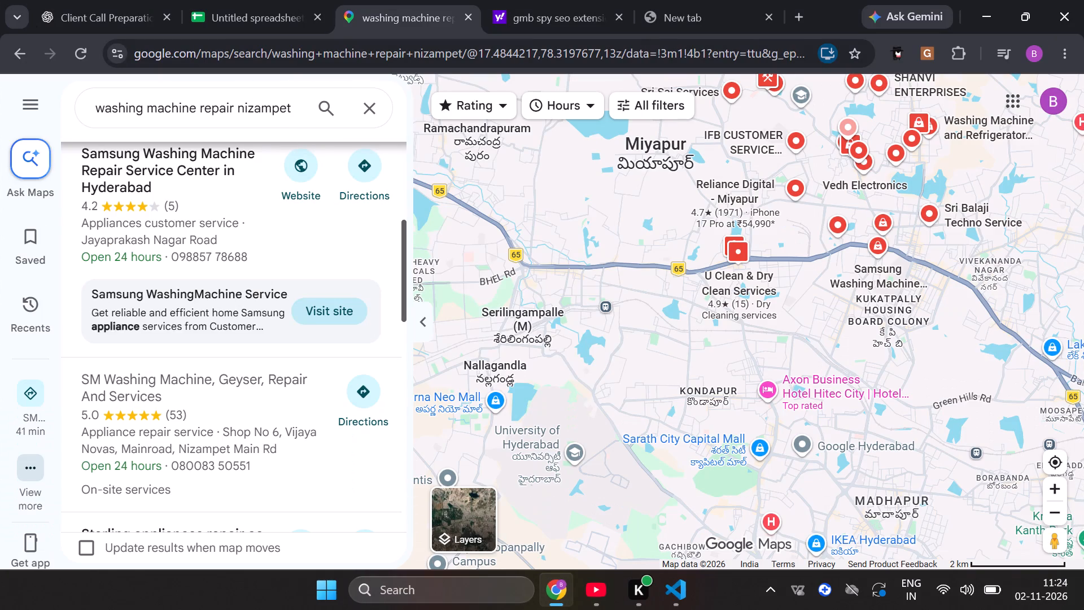
Open the SM Washing Machine, Geyser, Repair And Services profile and examine its contact details, photos and videos.
left_click(286, 460)
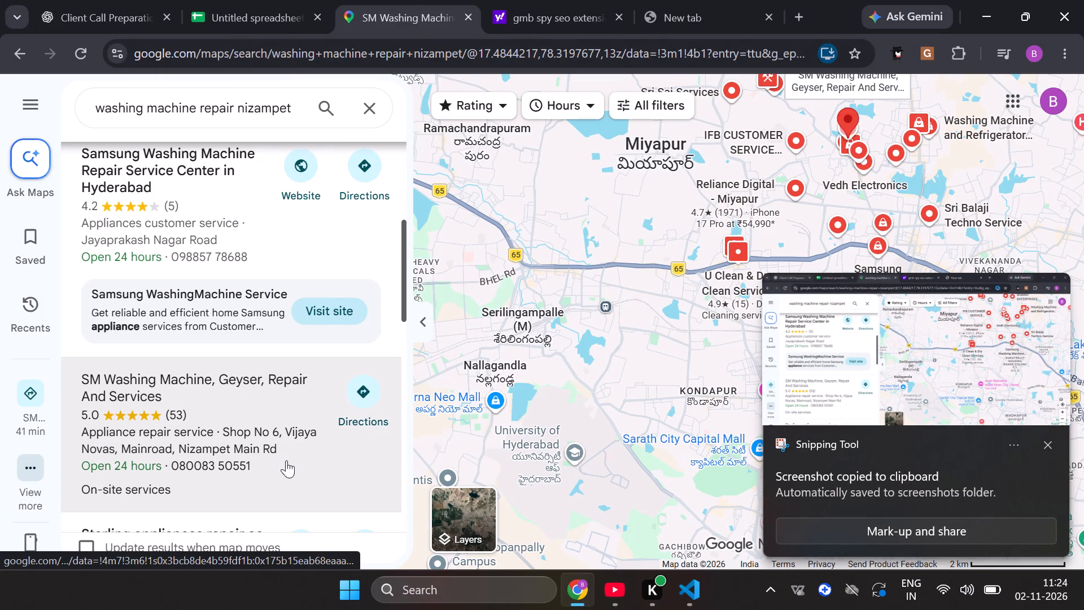
scroll(225, 372, "down", 1)
scroll(225, 372, "up", 1)
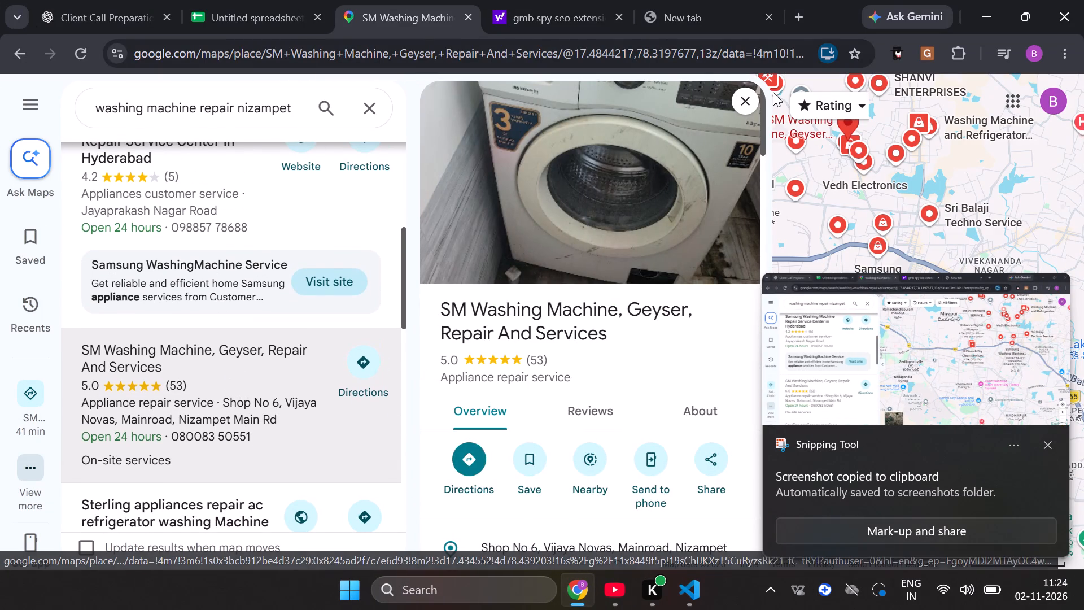
scroll(595, 401, "down", 2)
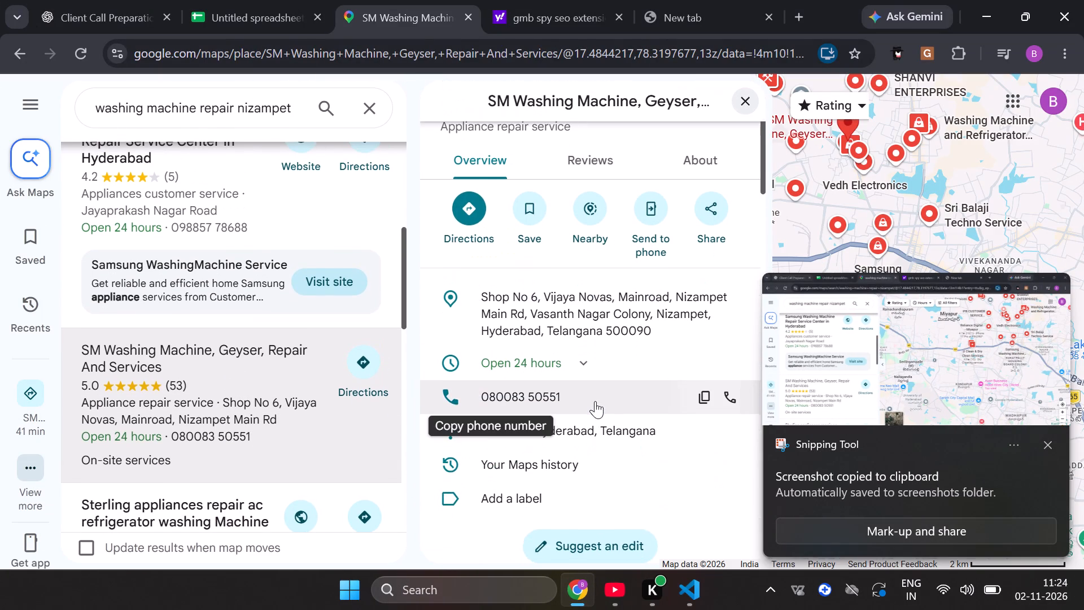
scroll(595, 401, "down", 5)
scroll(595, 401, "left", 2)
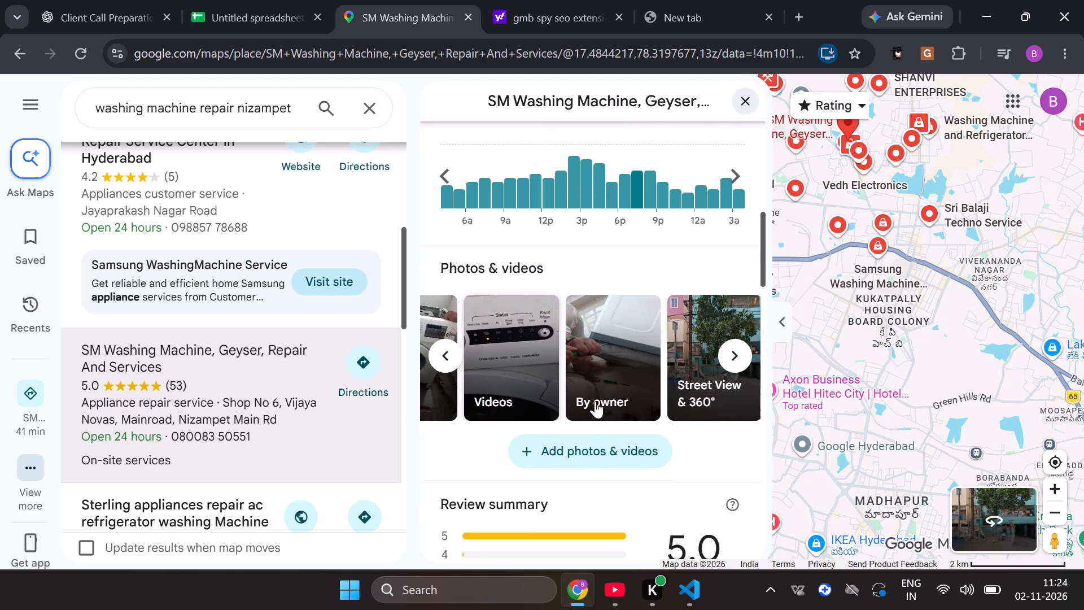
scroll(595, 401, "left", 2)
scroll(595, 401, "right", 3)
scroll(595, 401, "left", 3)
scroll(595, 401, "right", 5)
scroll(595, 401, "left", 4)
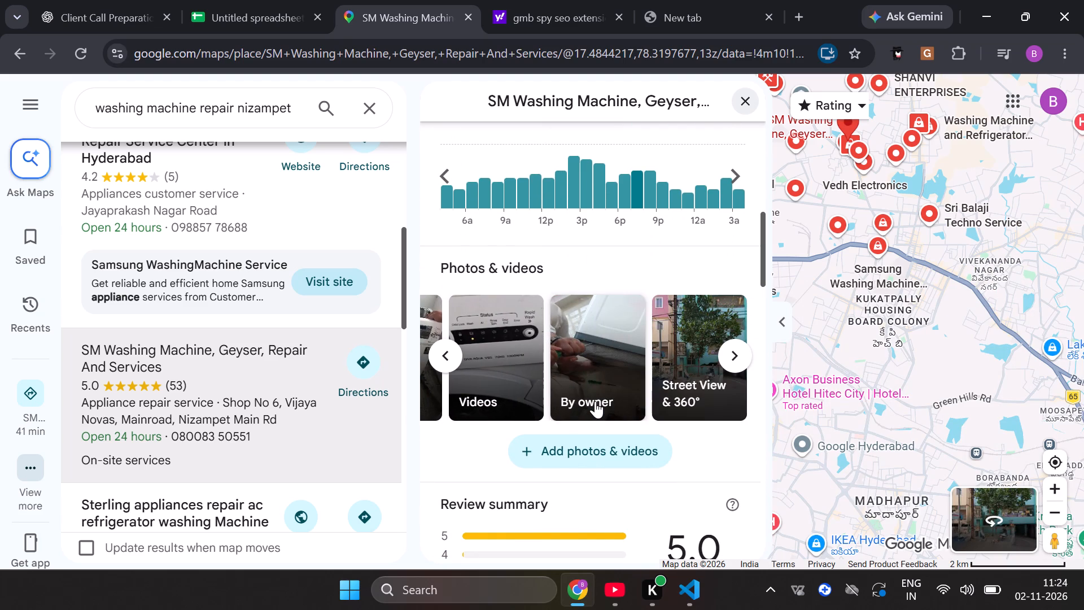
Examine the review summary and customer reviews of SM Washing Machine, Geyser, Repair And Services.
scroll(595, 401, "down", 3)
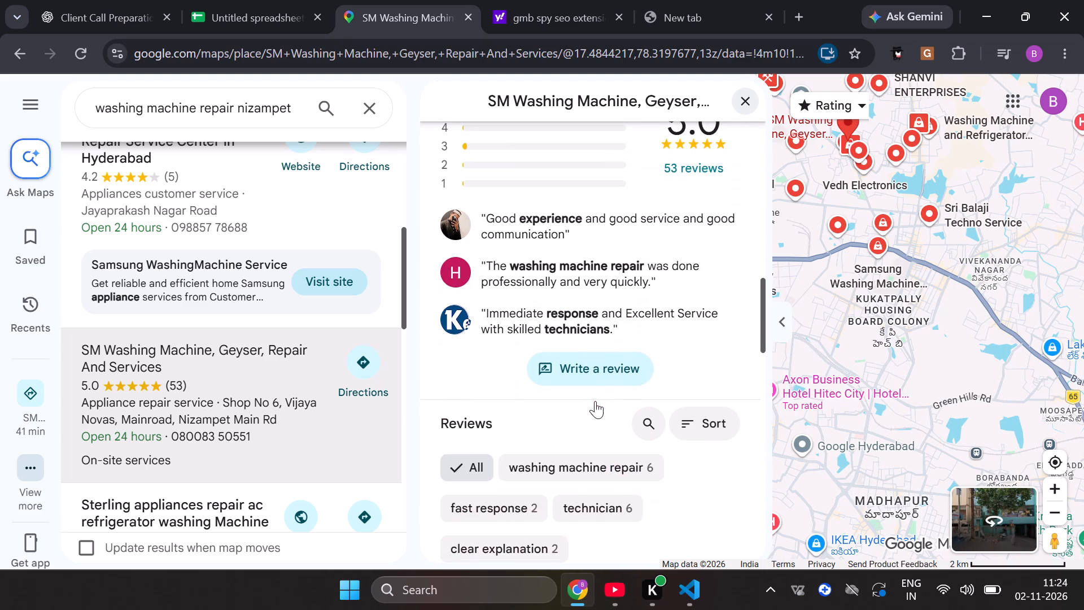
scroll(595, 401, "down", 1)
scroll(595, 401, "up", 1)
scroll(595, 401, "down", 2)
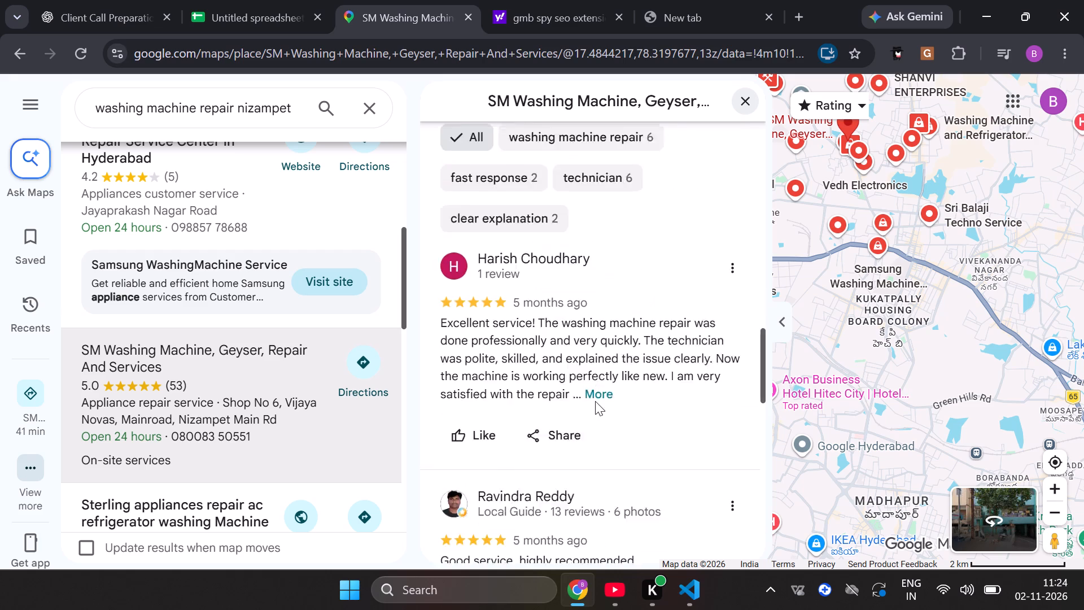
Open the contributor page of the reviewer who described the "Tacho error" on an IFB washing machine.
left_click(724, 375)
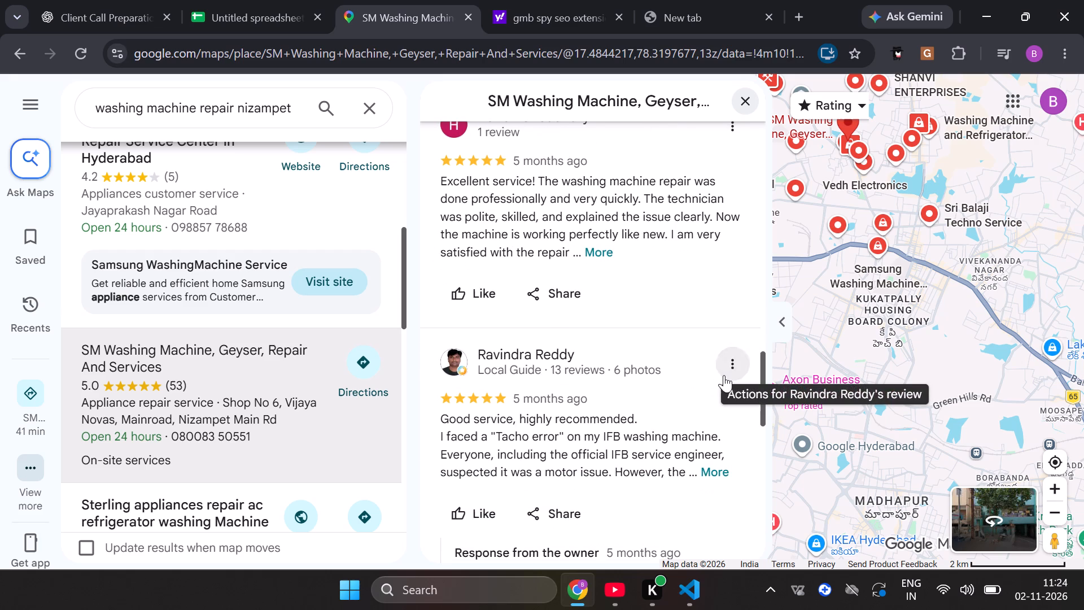
left_click(676, 338)
left_click(722, 367)
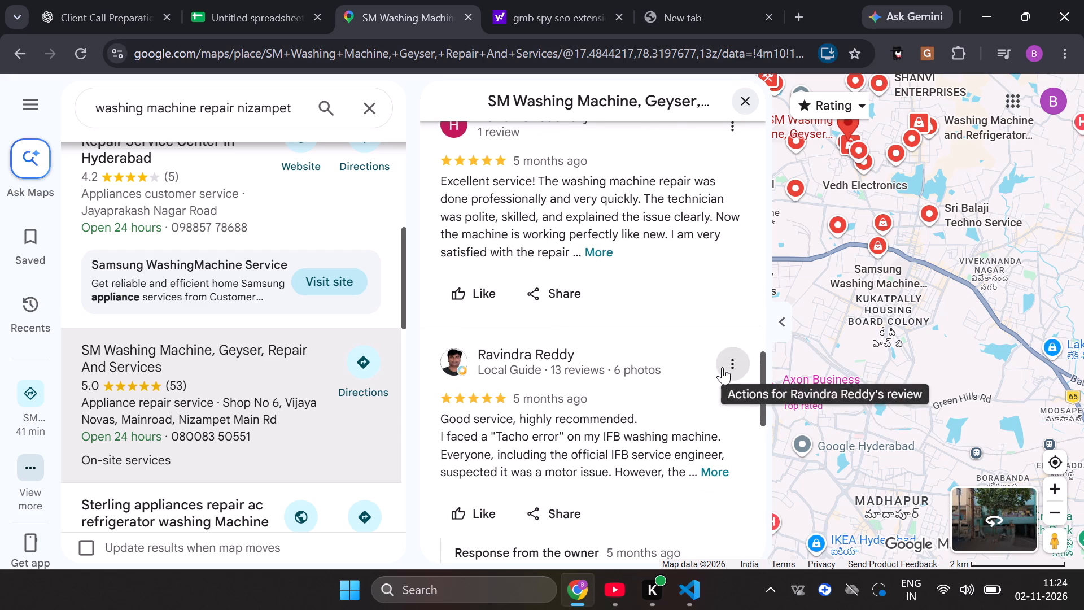
left_click(676, 358)
left_click_drag(734, 367, 522, 34)
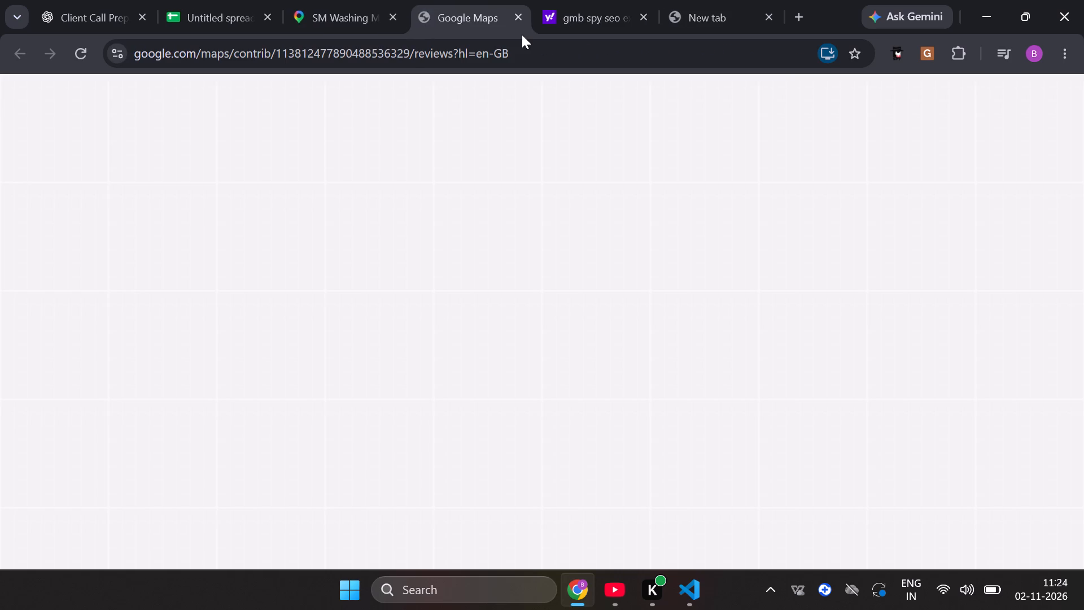
Close the reviewer's contributor page and return to the SM Washing Machine, Geyser, Repair And Services profile.
left_click(516, 20)
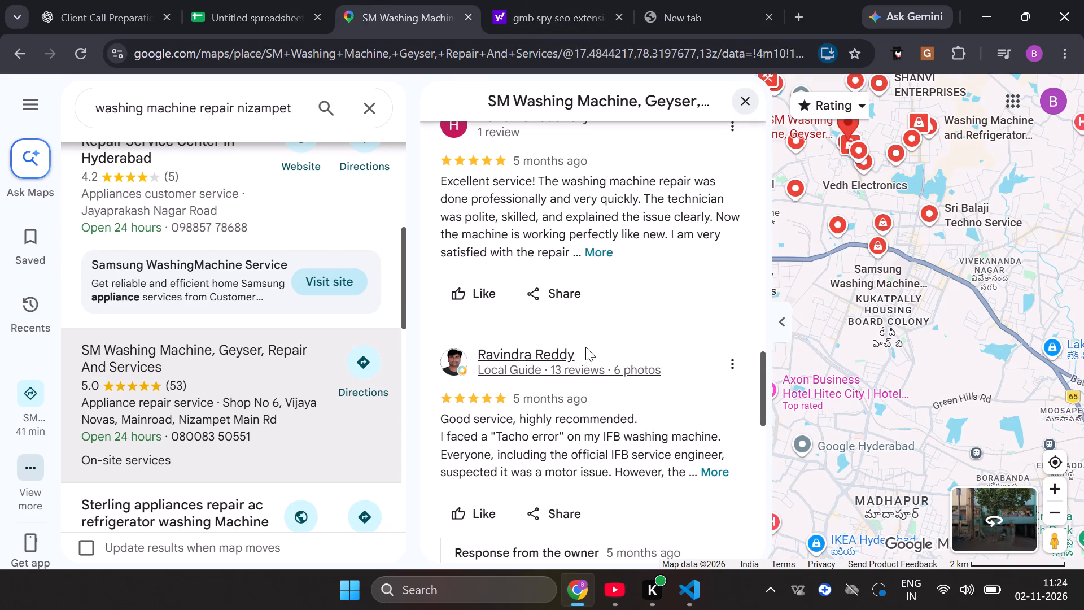
Examine the web results, address, opening hours and missing information on the SM Washing Machine, Geyser, Repair And Services profile.
scroll(585, 347, "down", 6)
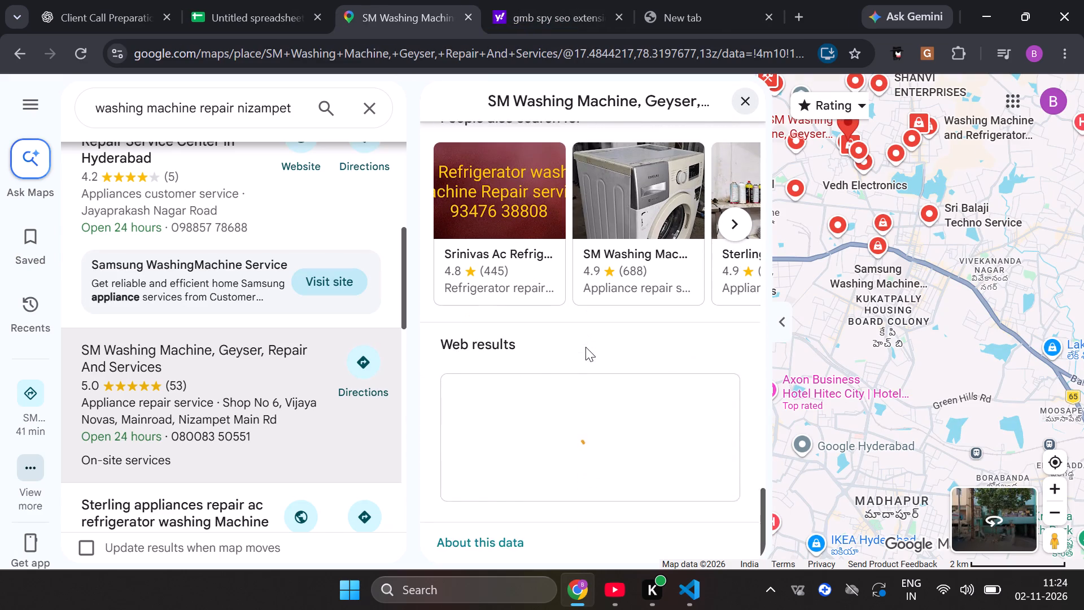
scroll(585, 347, "down", 1)
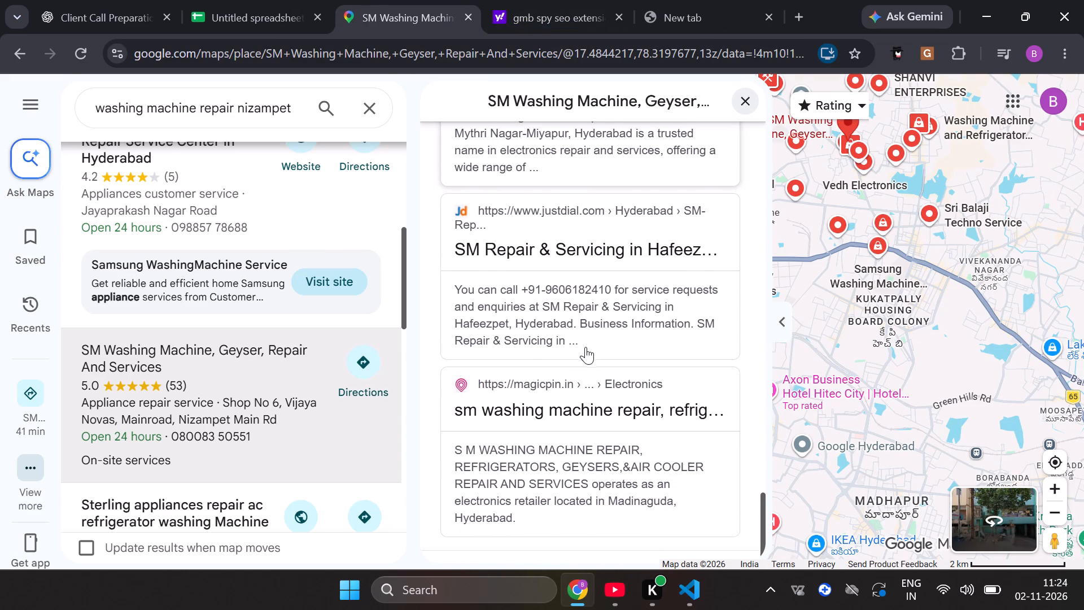
scroll(585, 347, "up", 13)
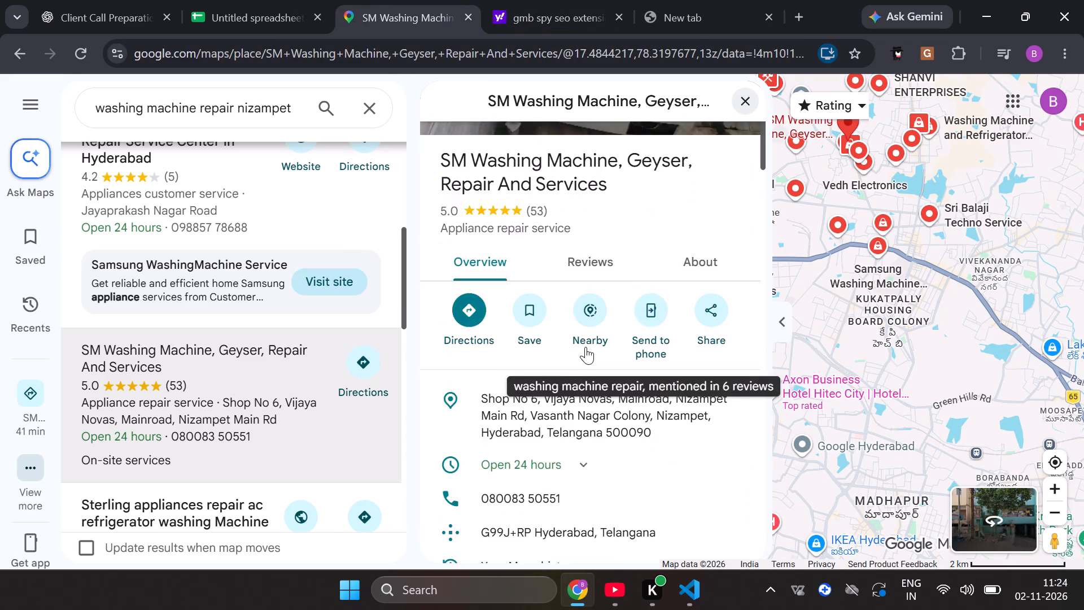
scroll(585, 347, "down", 3)
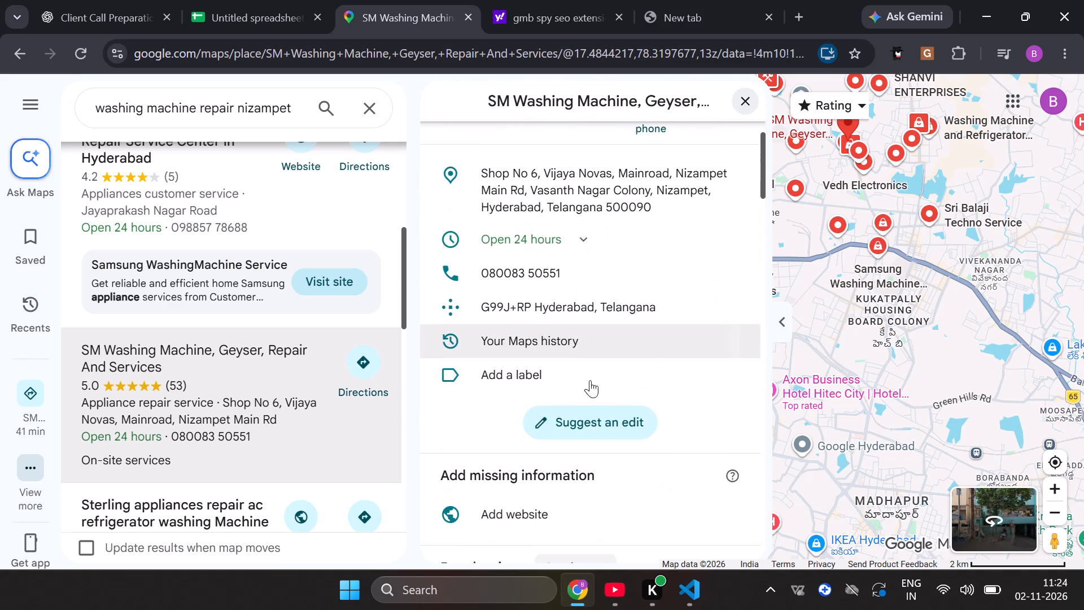
scroll(612, 542, "up", 2)
scroll(618, 371, "up", 2)
scroll(618, 371, "down", 1)
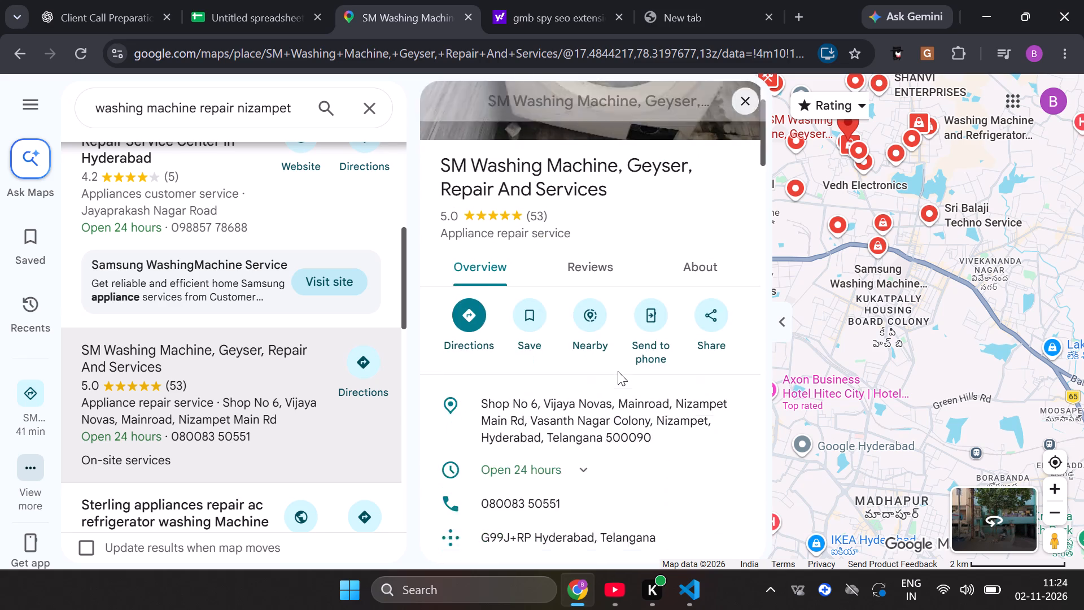
scroll(618, 371, "down", 1)
scroll(618, 371, "up", 2)
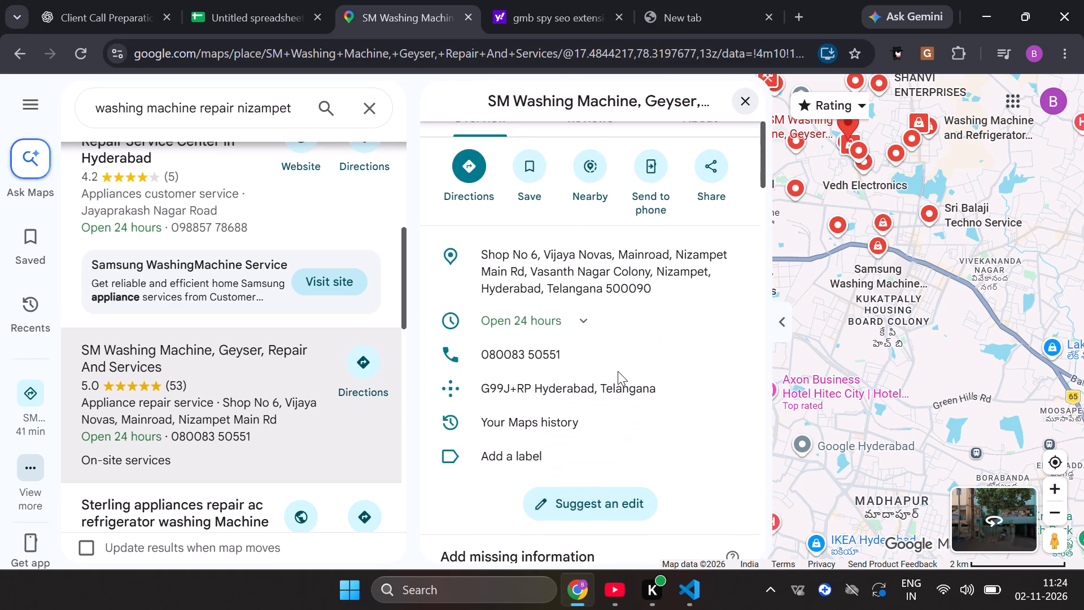
Re-examine the photos, review summary, customer reviews and owner responses of SM Washing Machine, Geyser, Repair And Services.
scroll(618, 371, "down", 2)
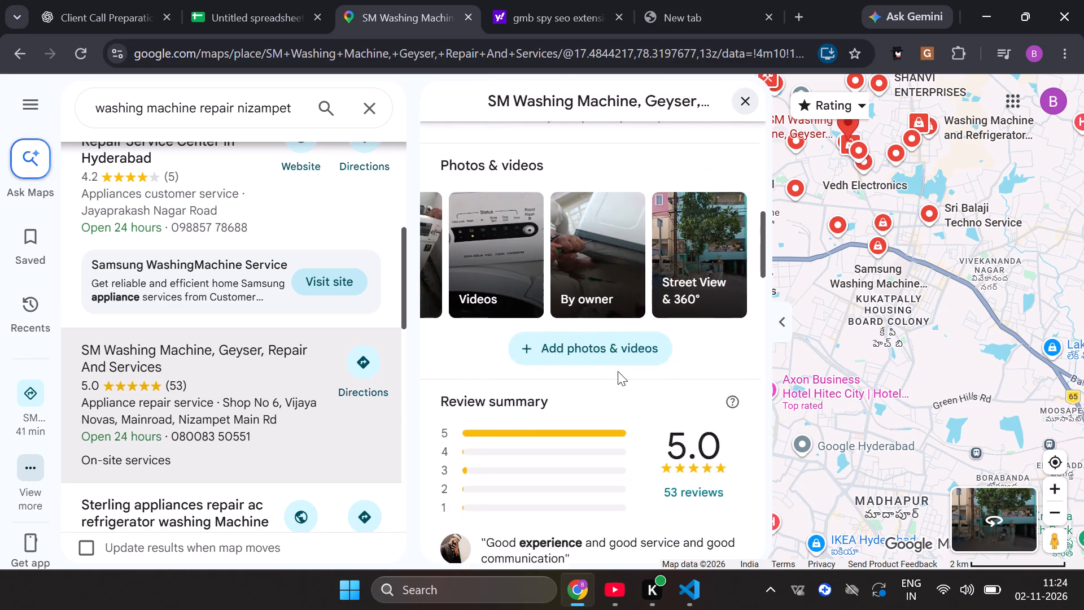
scroll(618, 371, "down", 2)
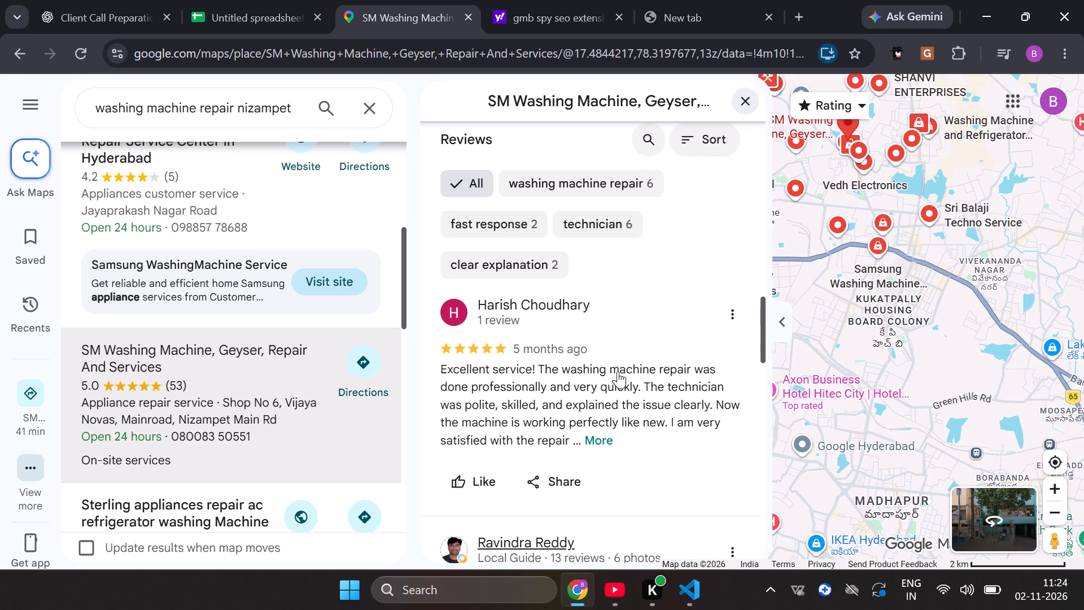
scroll(618, 371, "down", 1)
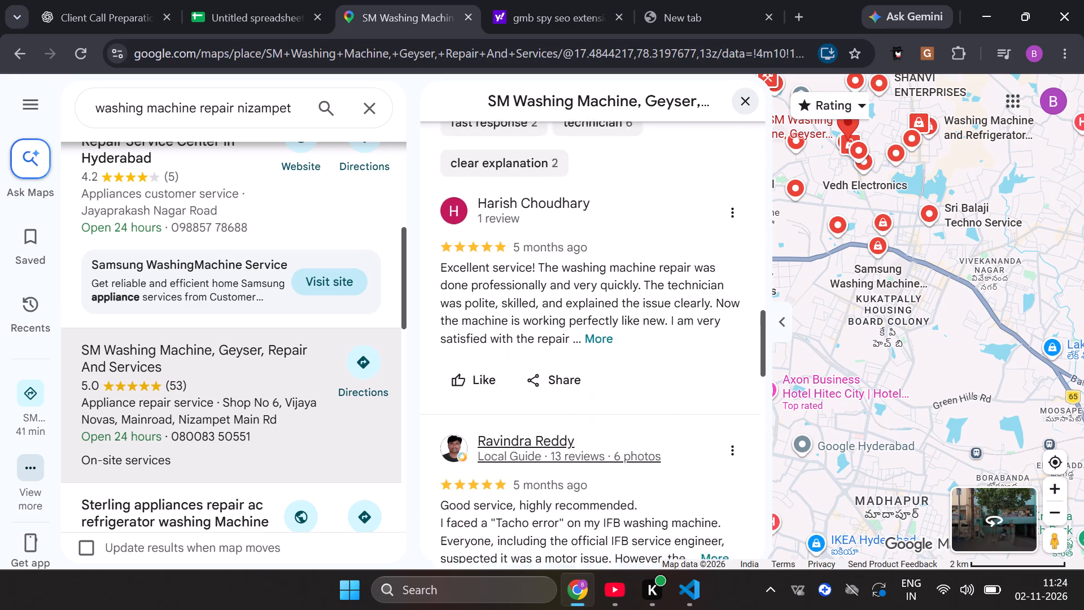
scroll(618, 371, "down", 2)
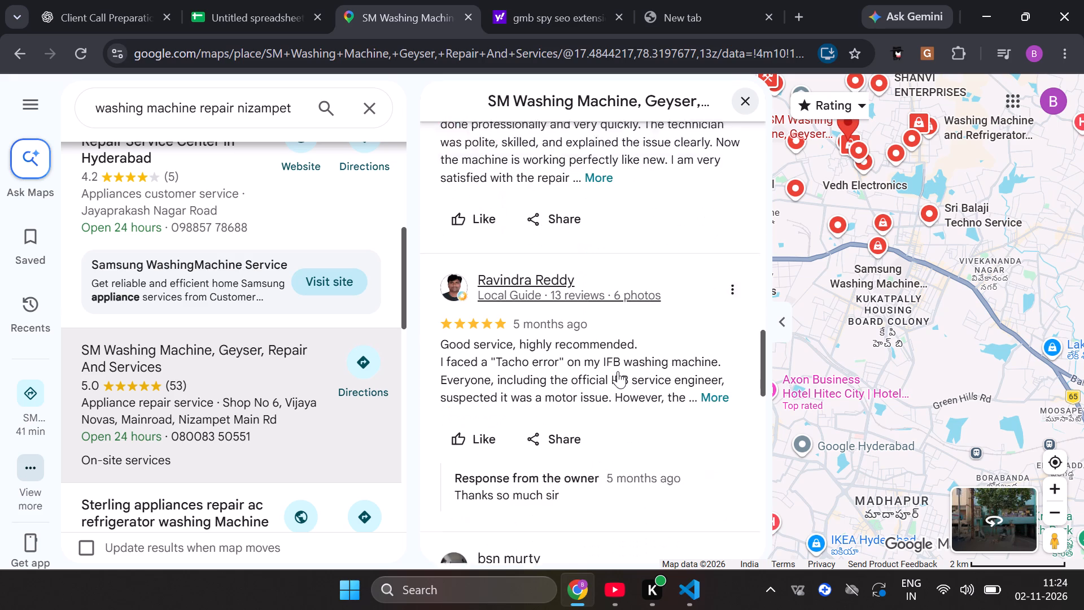
scroll(618, 371, "down", 1)
scroll(618, 371, "up", 4)
scroll(618, 371, "down", 2)
scroll(618, 371, "up", 4)
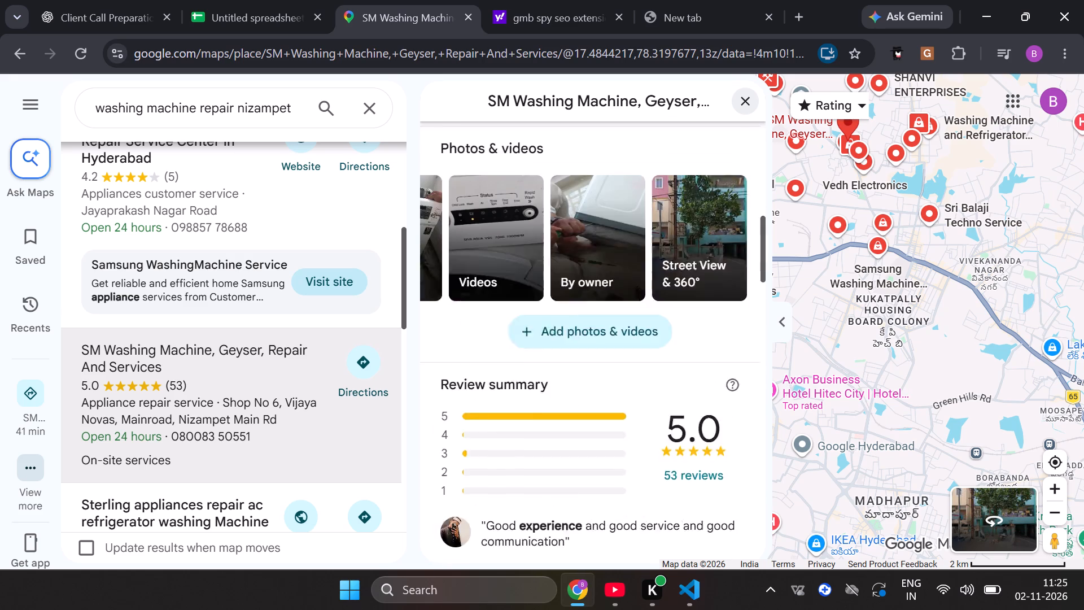
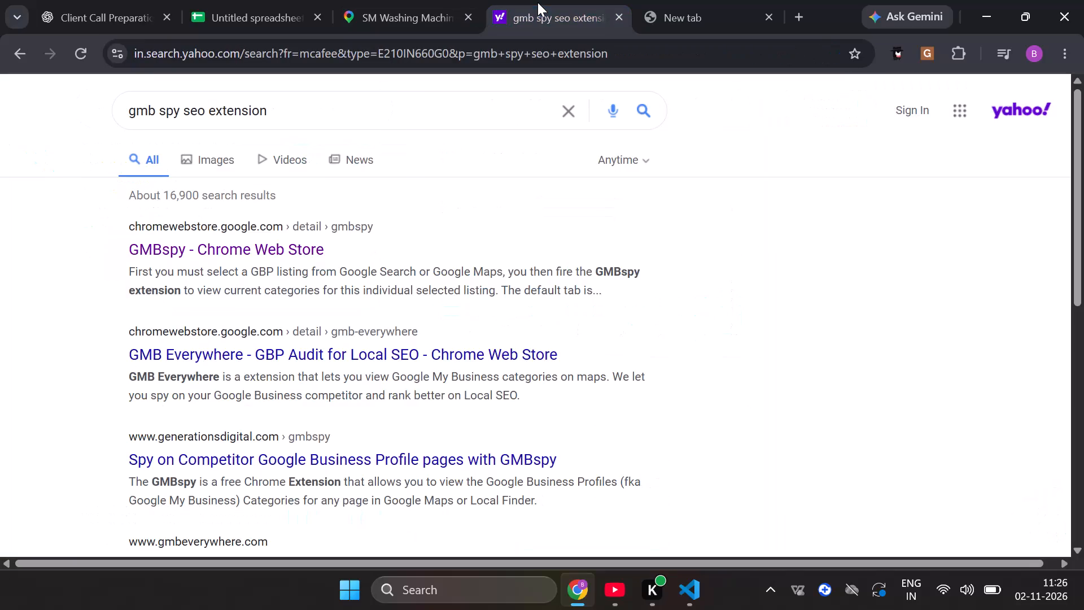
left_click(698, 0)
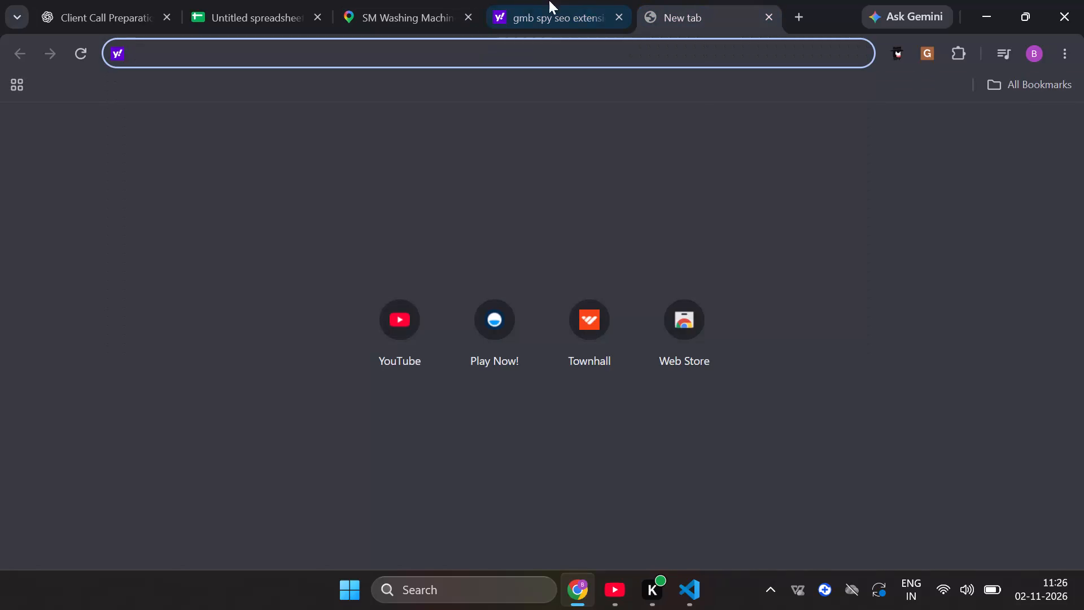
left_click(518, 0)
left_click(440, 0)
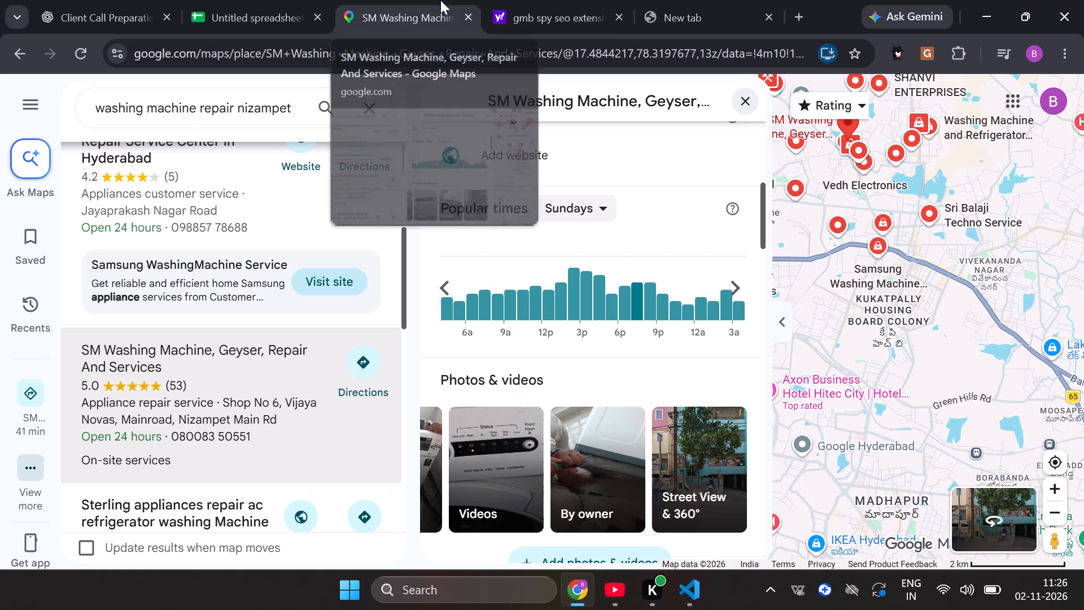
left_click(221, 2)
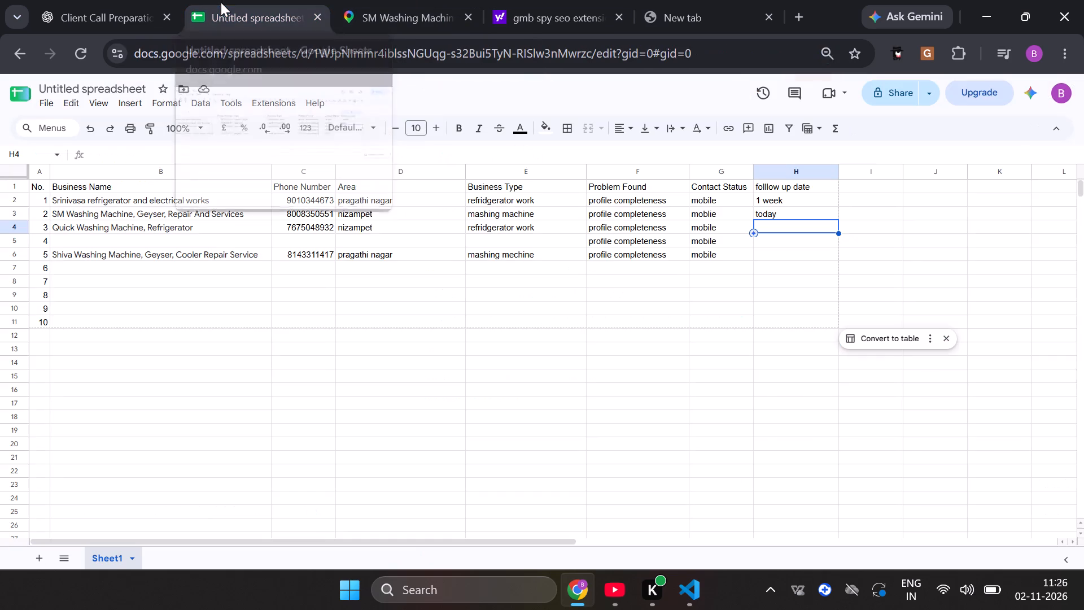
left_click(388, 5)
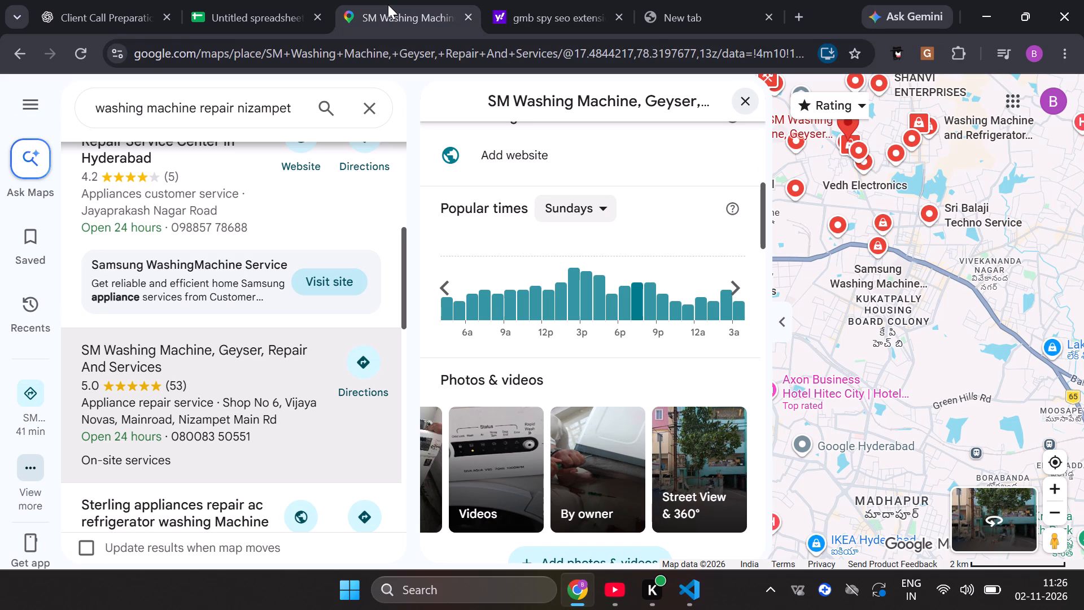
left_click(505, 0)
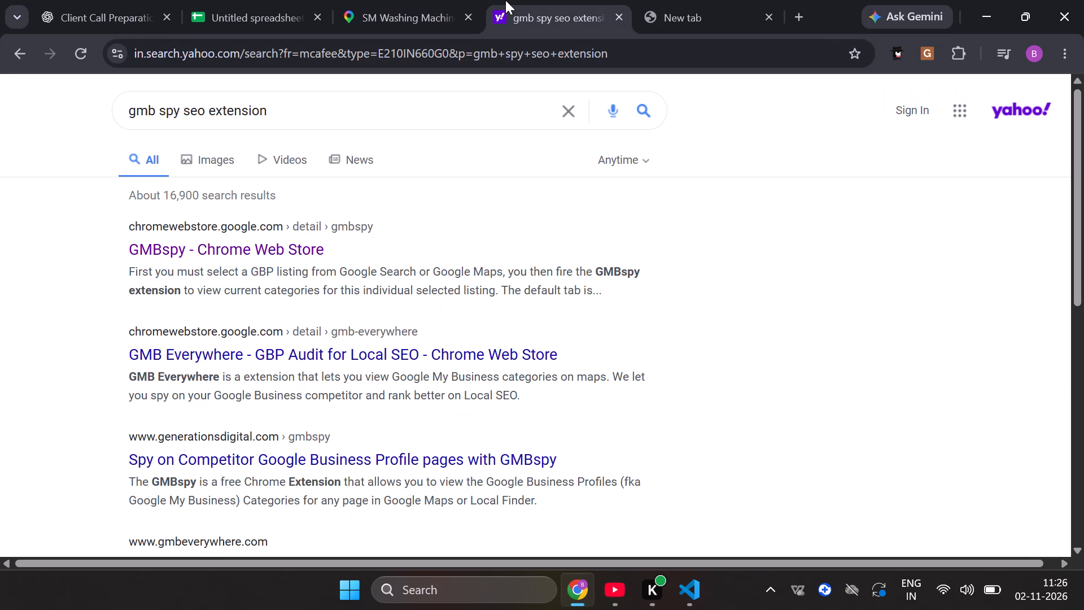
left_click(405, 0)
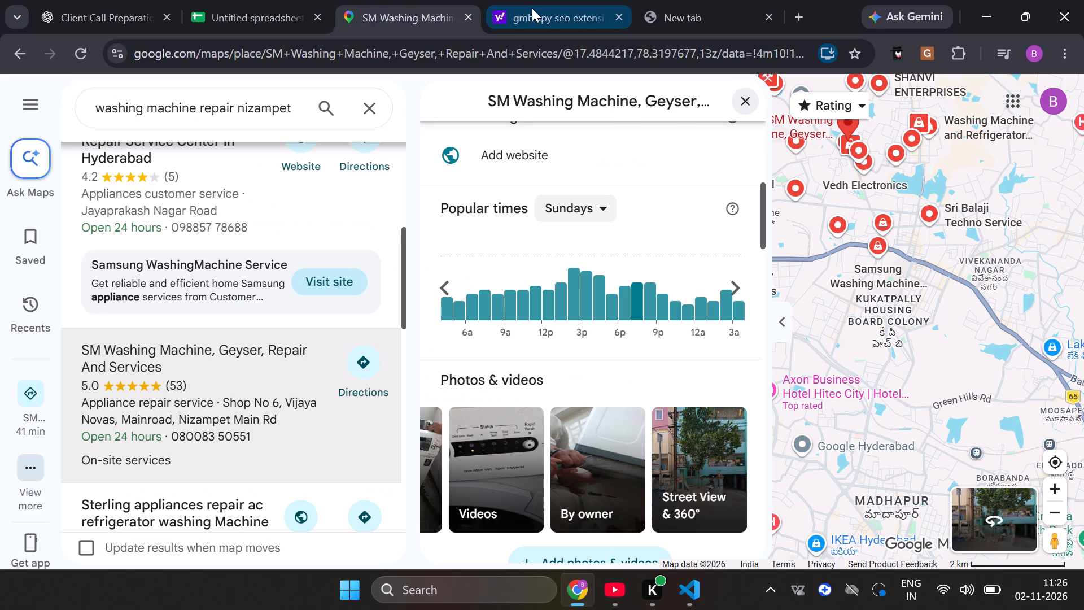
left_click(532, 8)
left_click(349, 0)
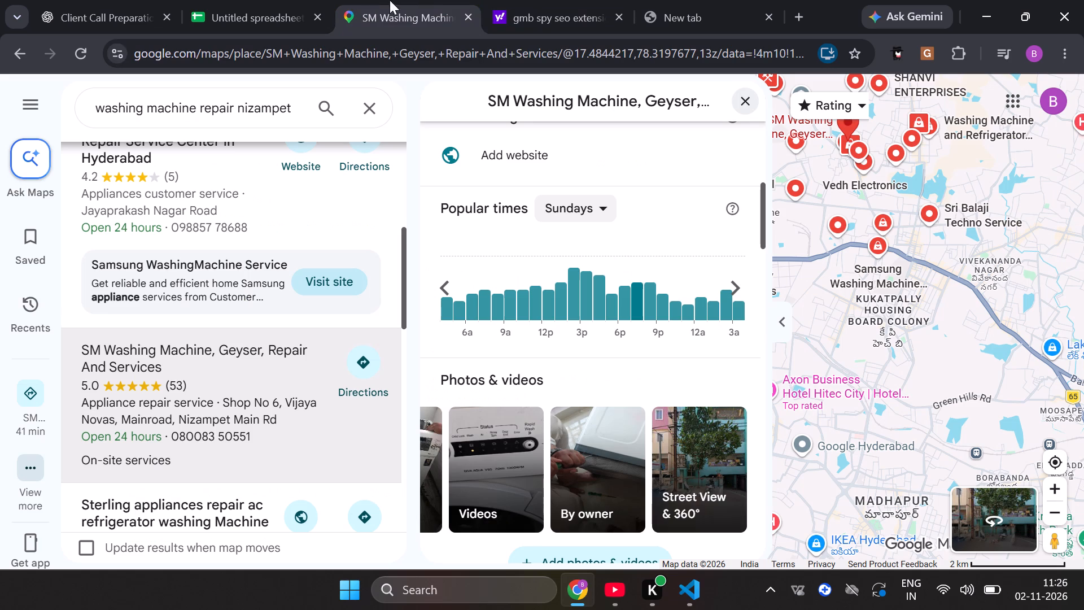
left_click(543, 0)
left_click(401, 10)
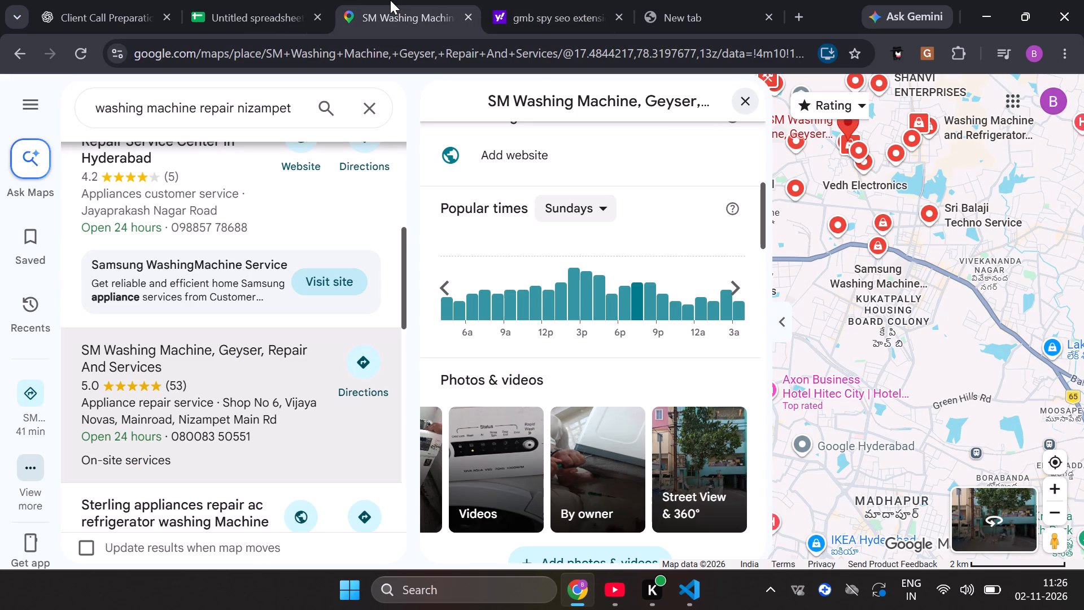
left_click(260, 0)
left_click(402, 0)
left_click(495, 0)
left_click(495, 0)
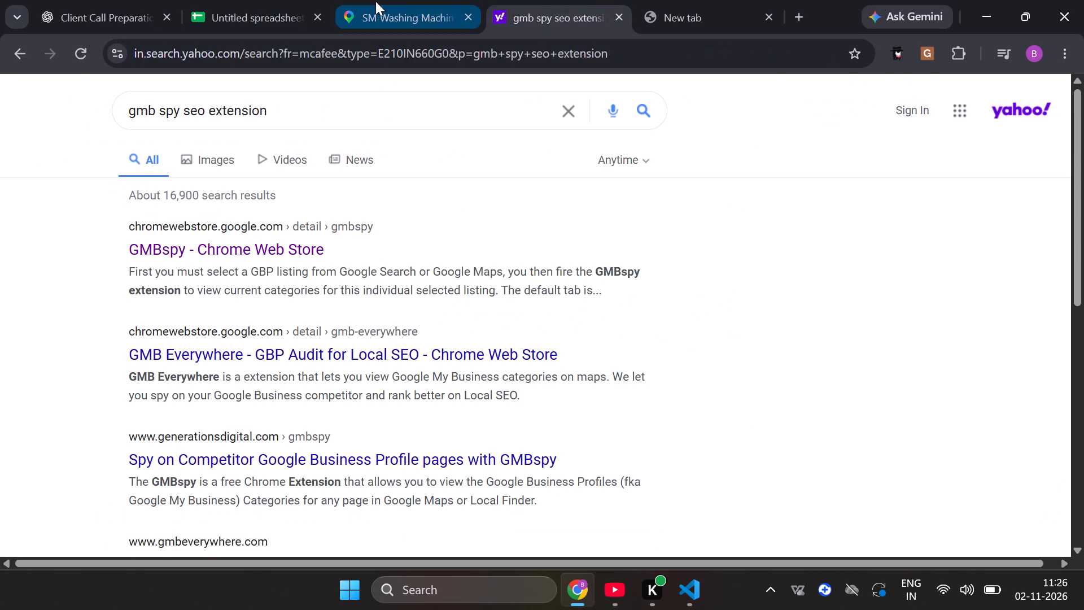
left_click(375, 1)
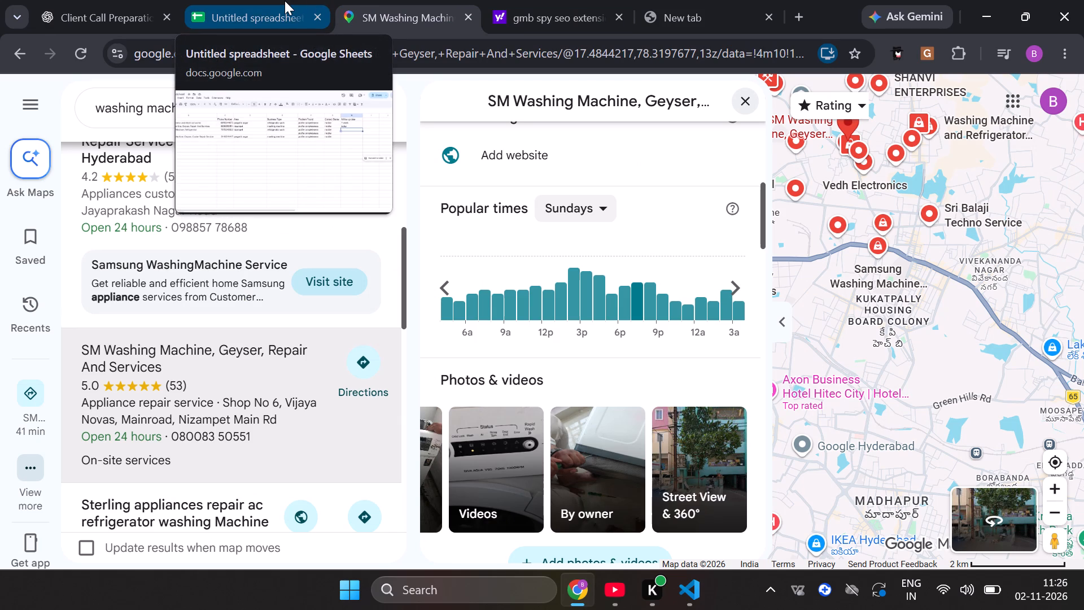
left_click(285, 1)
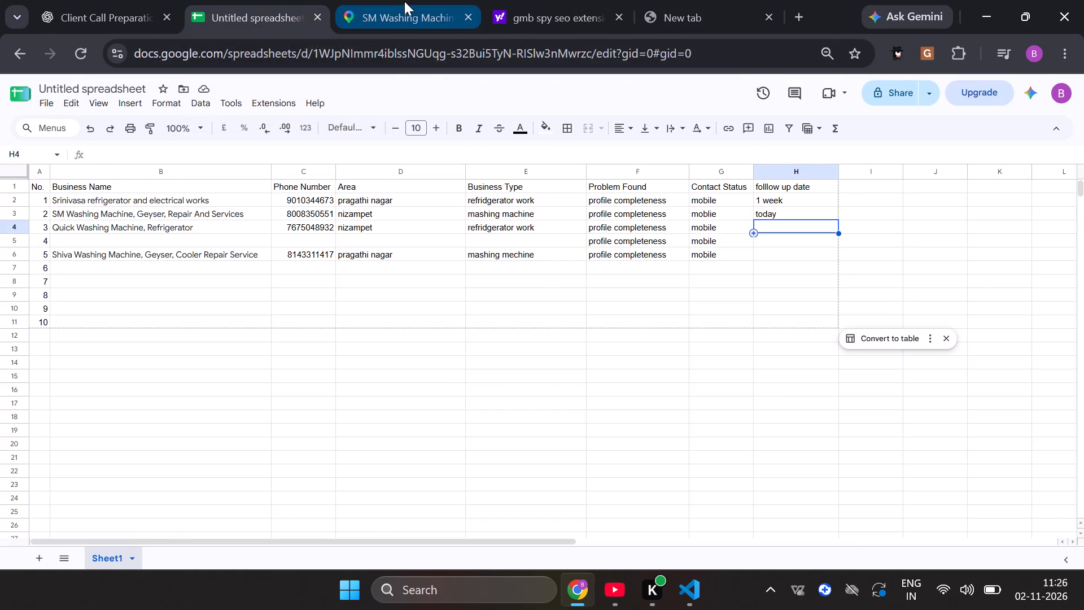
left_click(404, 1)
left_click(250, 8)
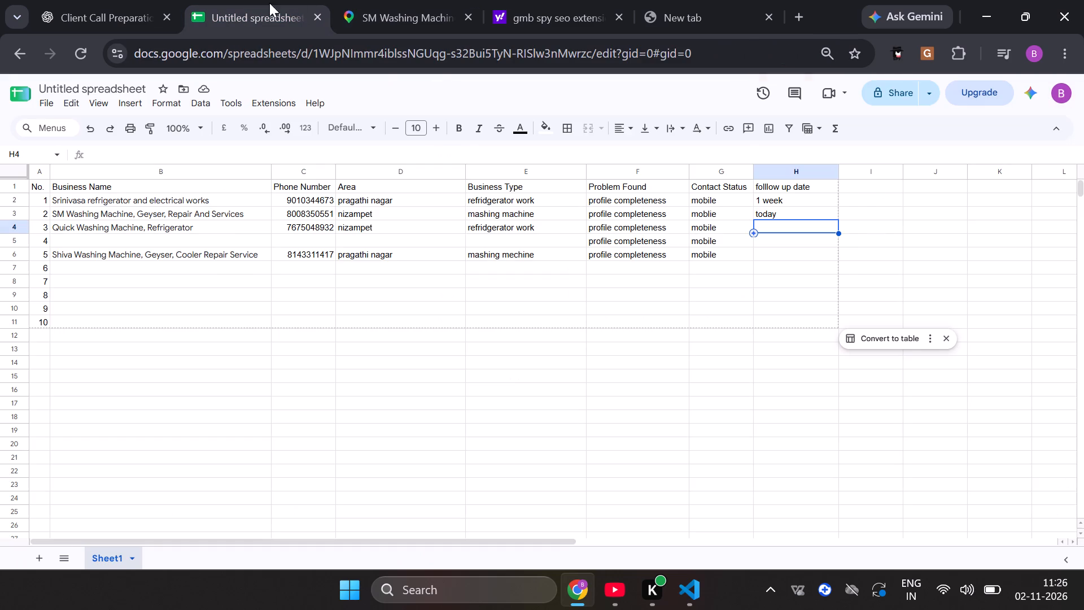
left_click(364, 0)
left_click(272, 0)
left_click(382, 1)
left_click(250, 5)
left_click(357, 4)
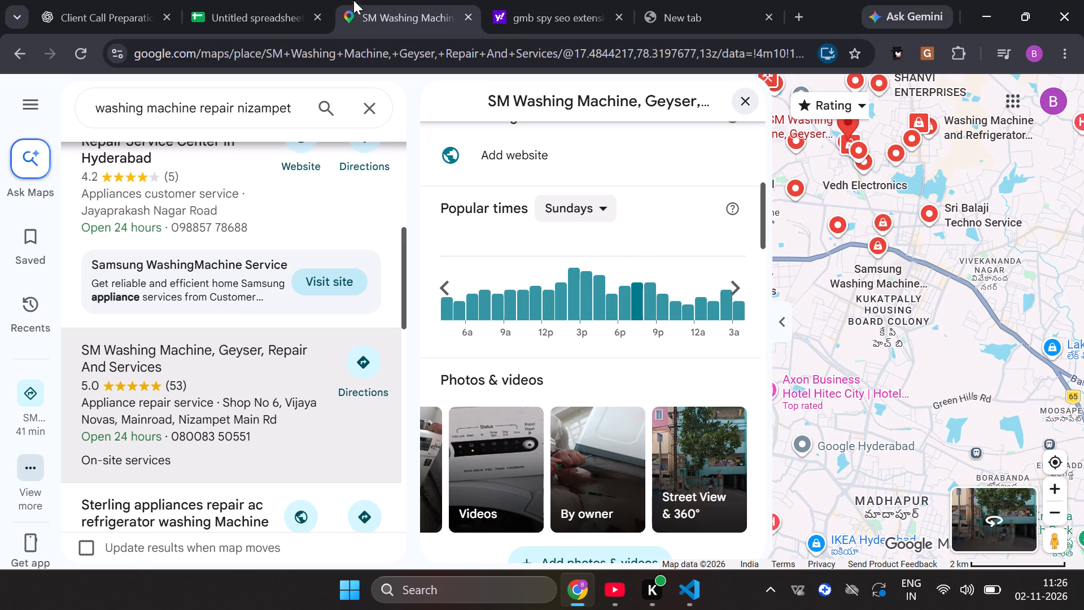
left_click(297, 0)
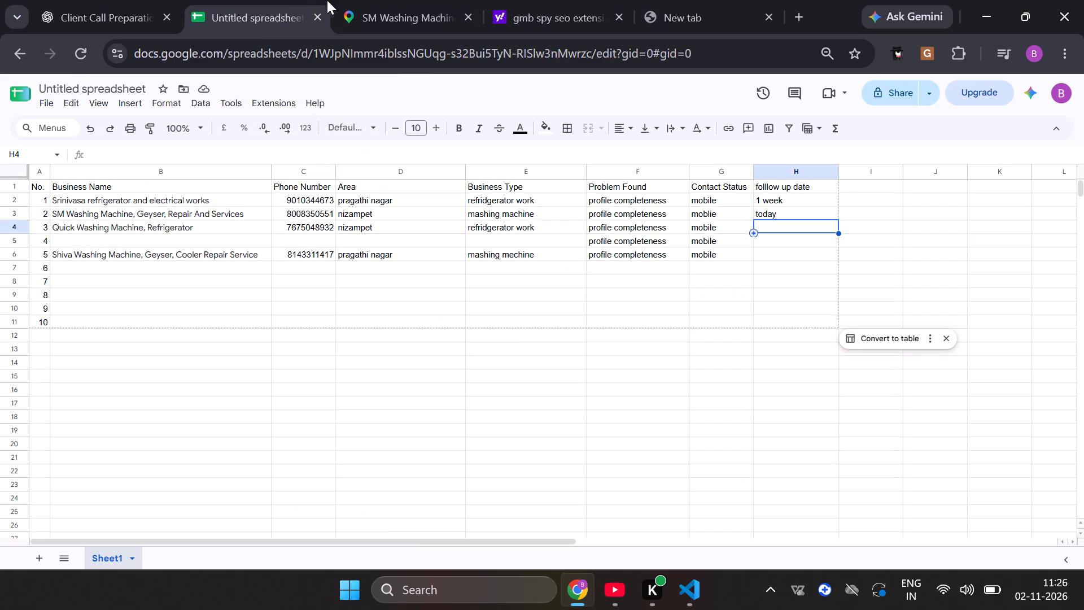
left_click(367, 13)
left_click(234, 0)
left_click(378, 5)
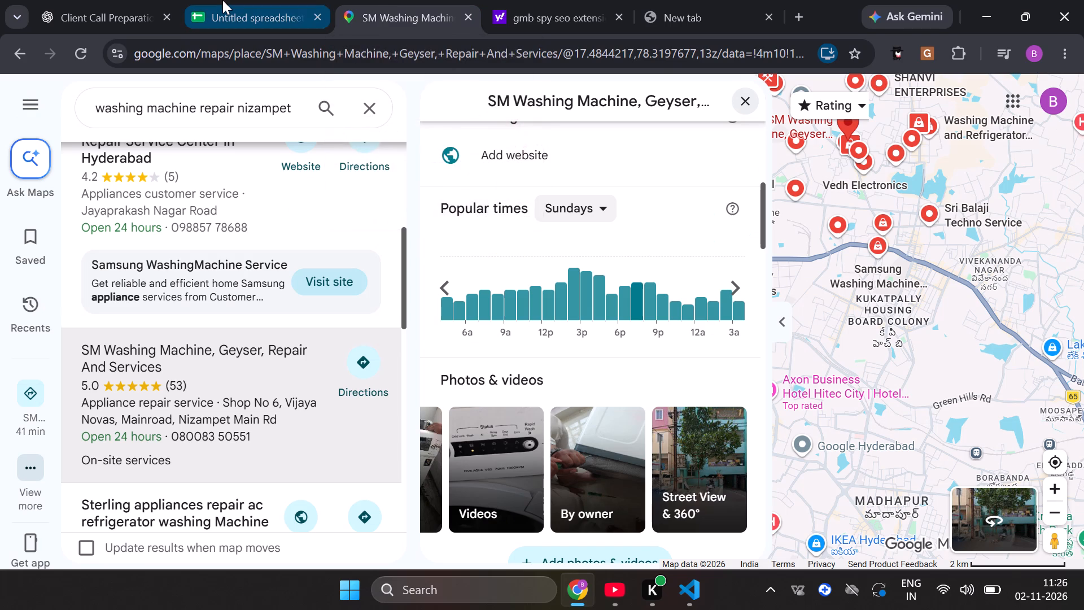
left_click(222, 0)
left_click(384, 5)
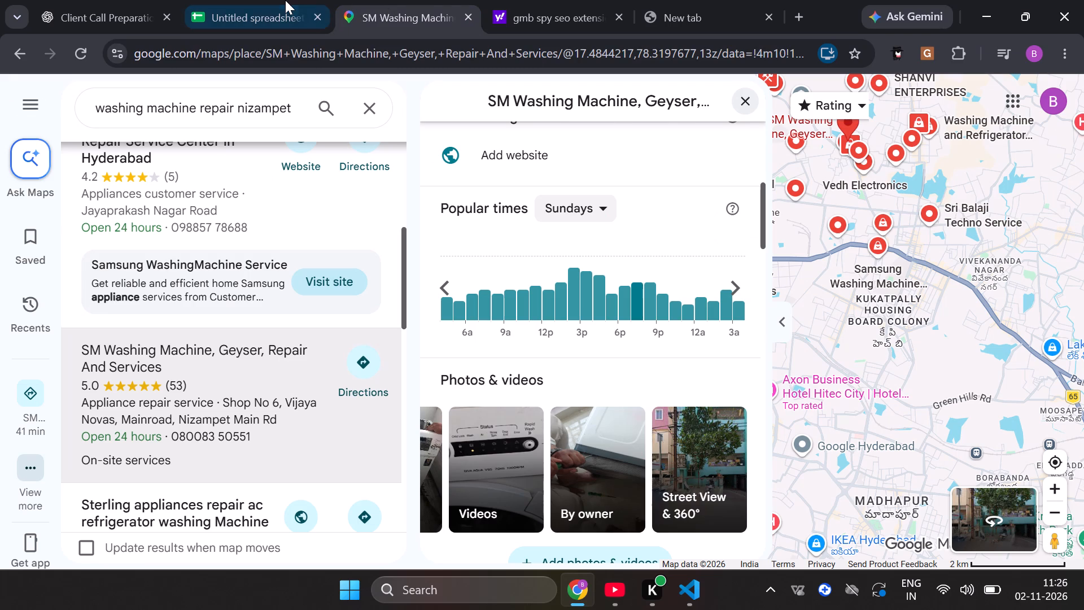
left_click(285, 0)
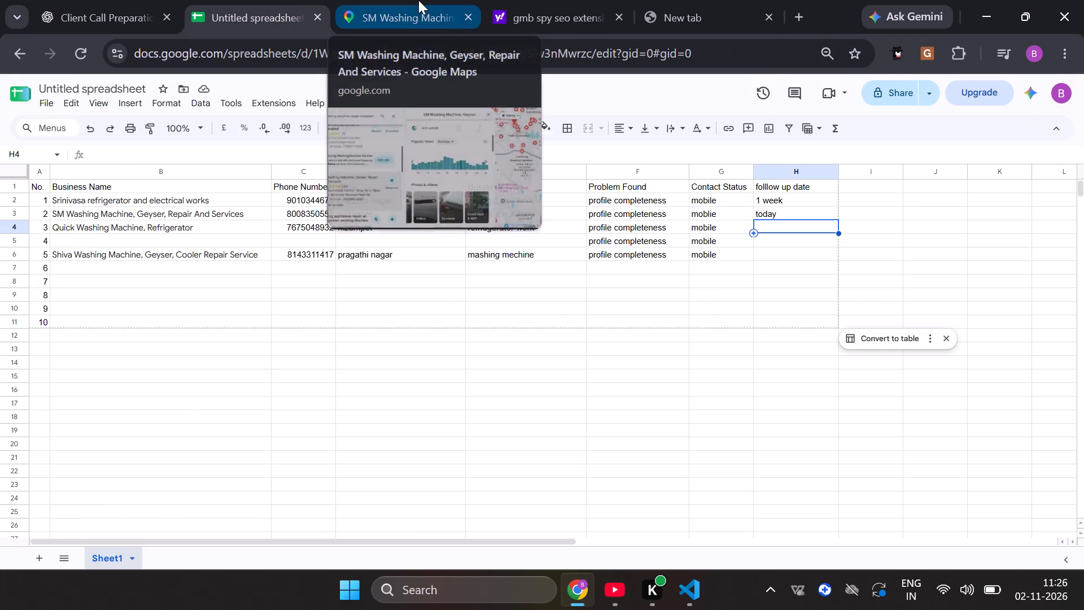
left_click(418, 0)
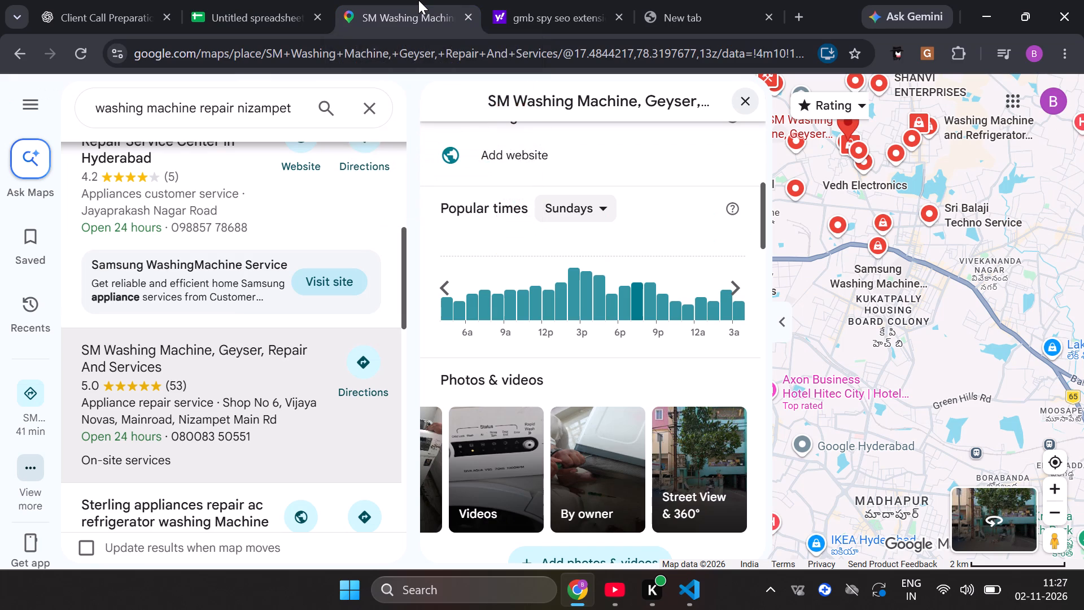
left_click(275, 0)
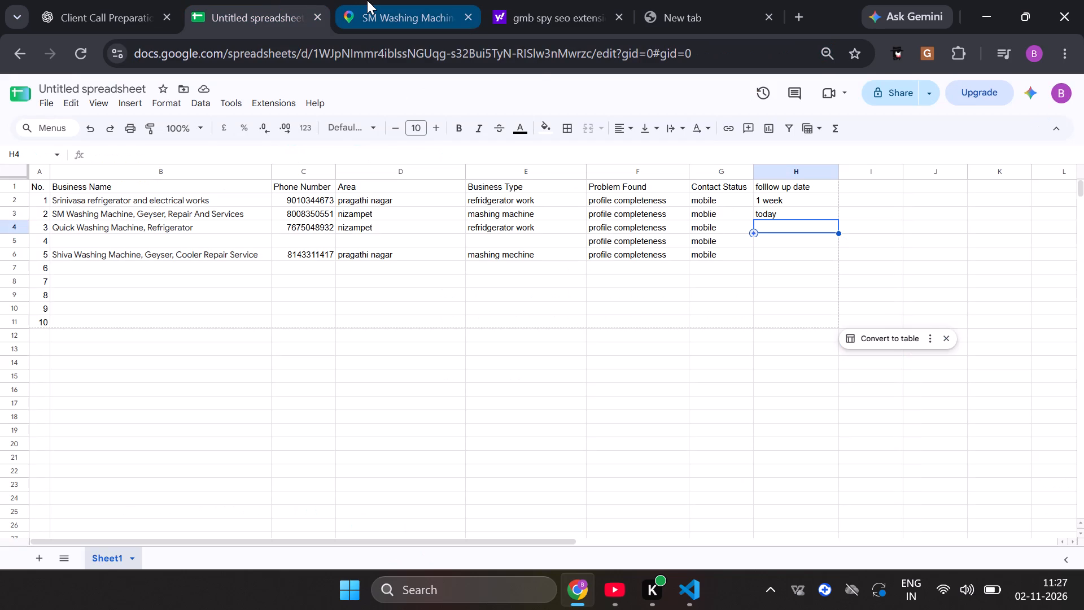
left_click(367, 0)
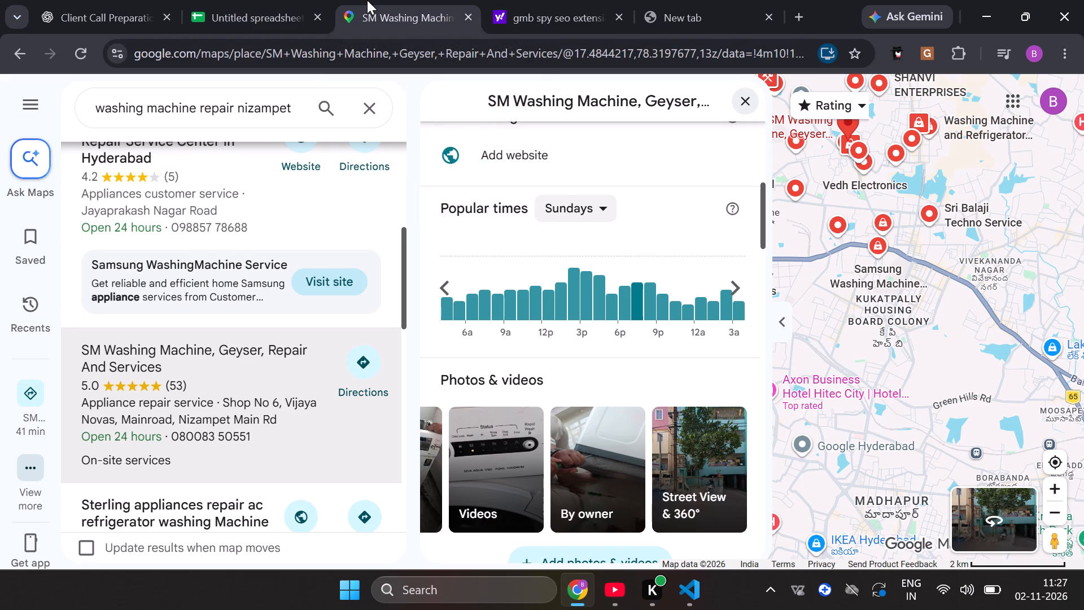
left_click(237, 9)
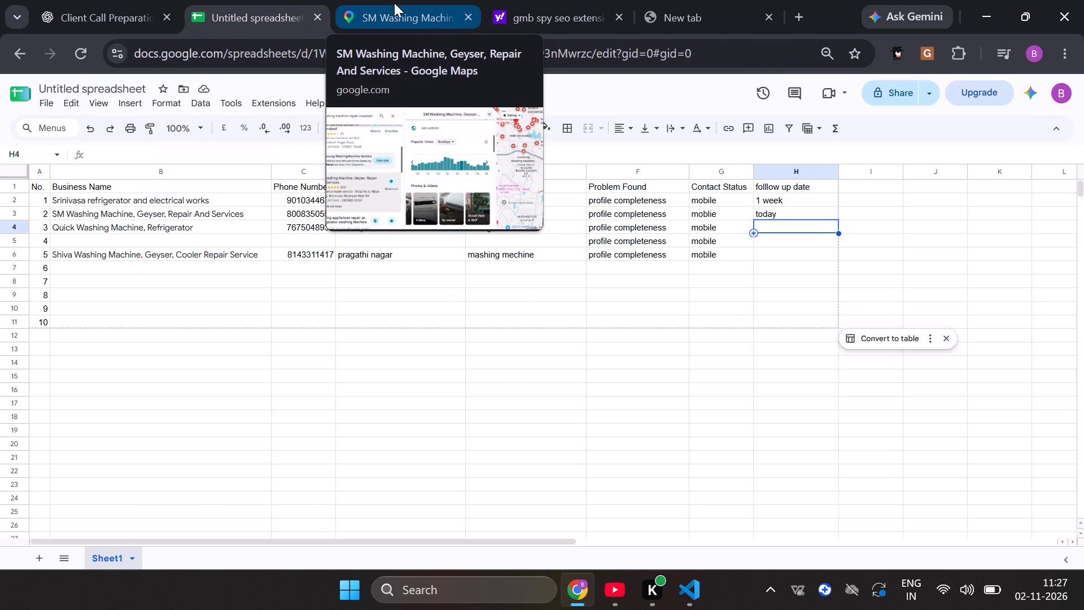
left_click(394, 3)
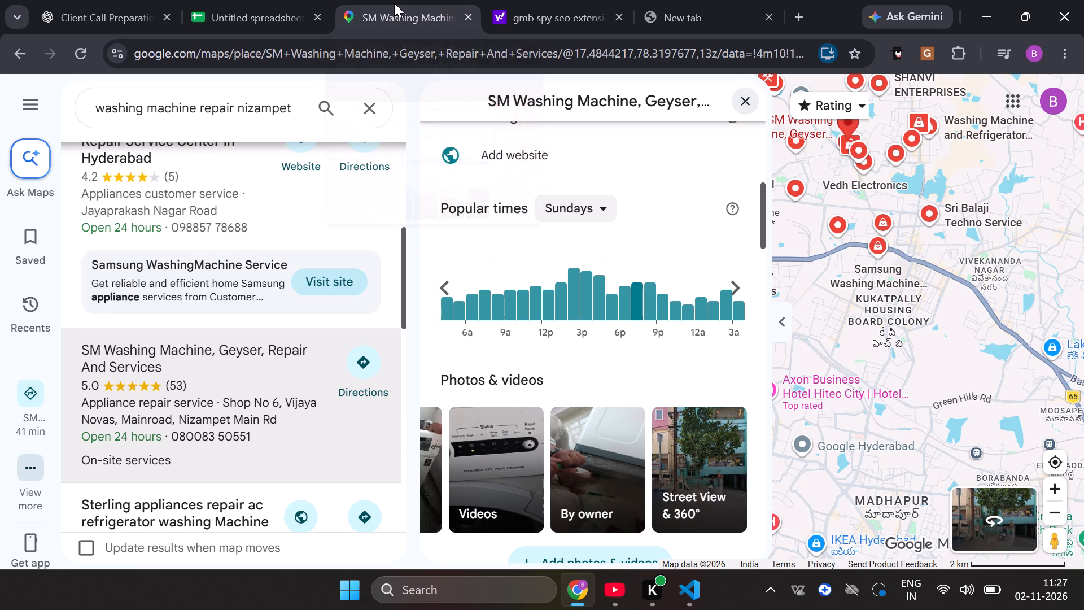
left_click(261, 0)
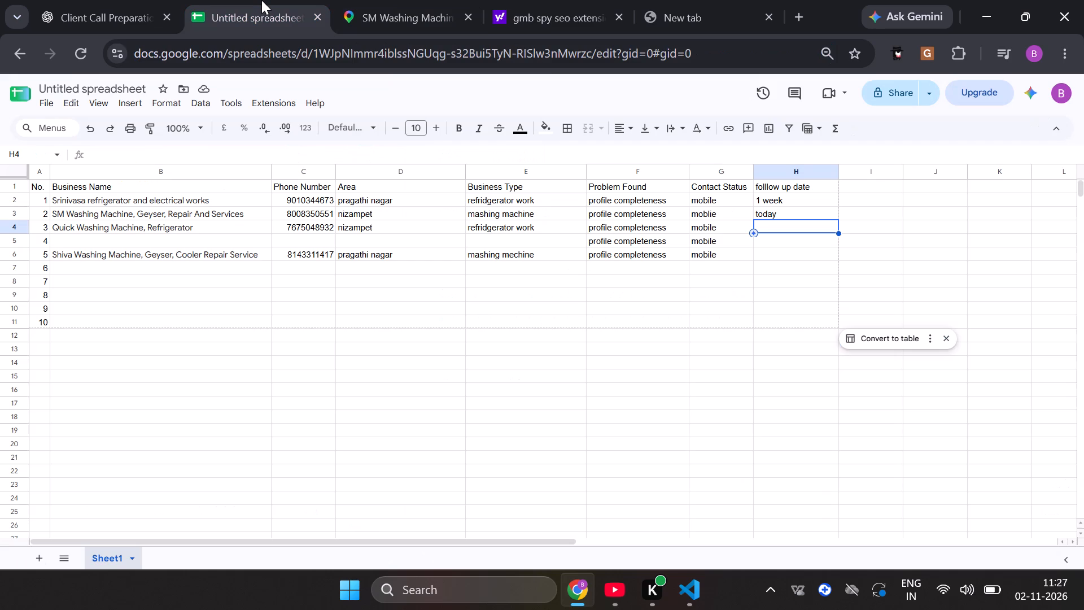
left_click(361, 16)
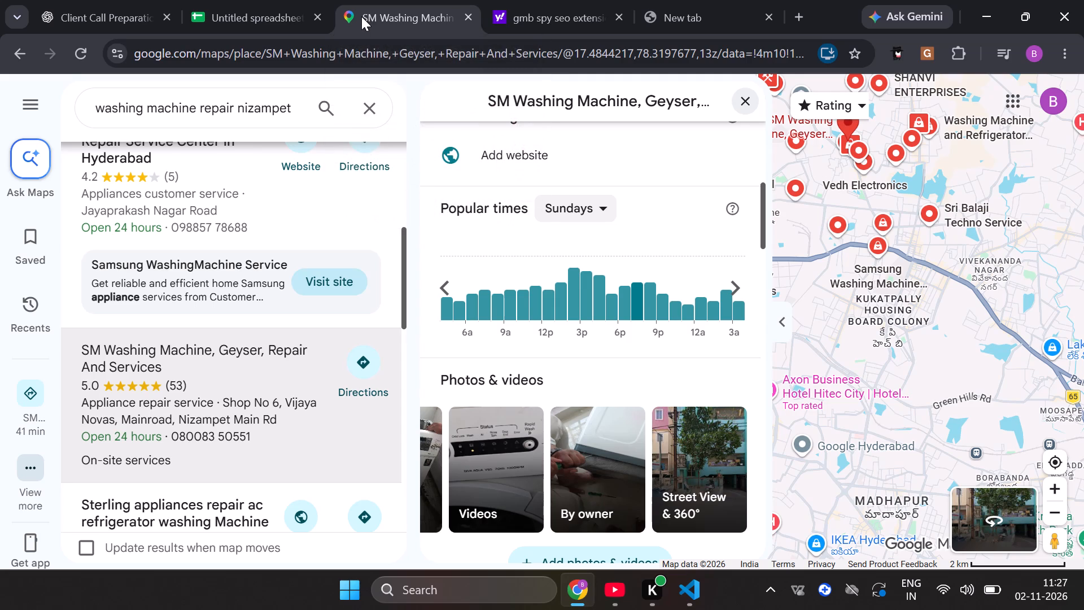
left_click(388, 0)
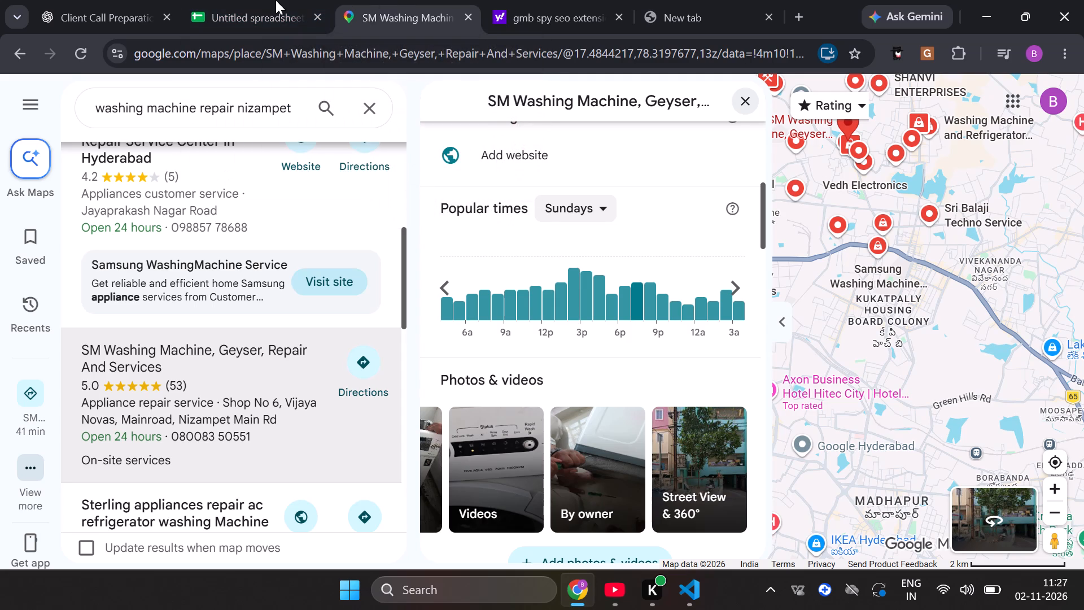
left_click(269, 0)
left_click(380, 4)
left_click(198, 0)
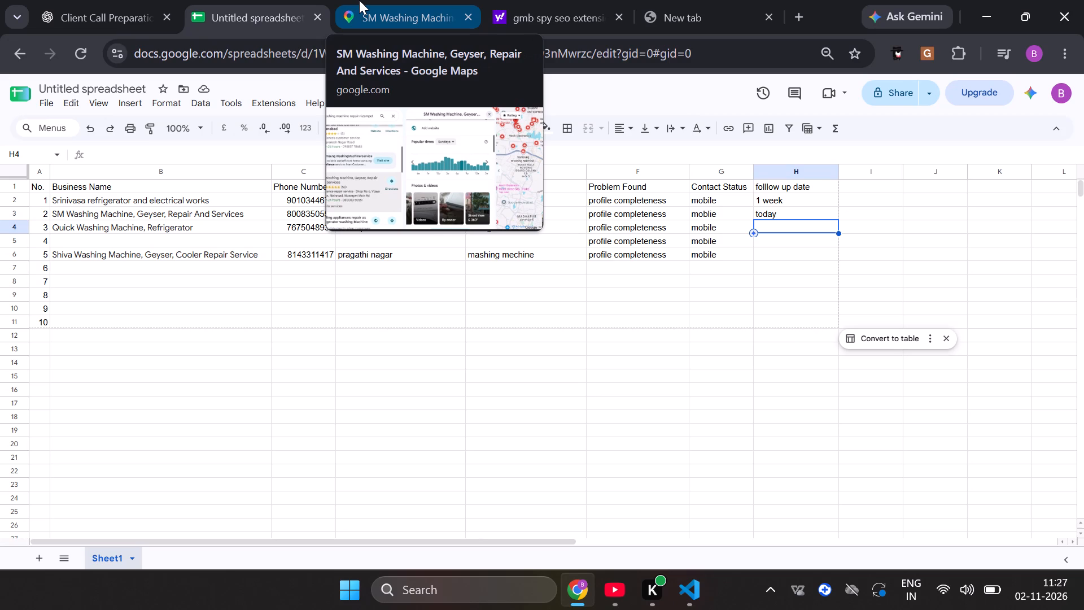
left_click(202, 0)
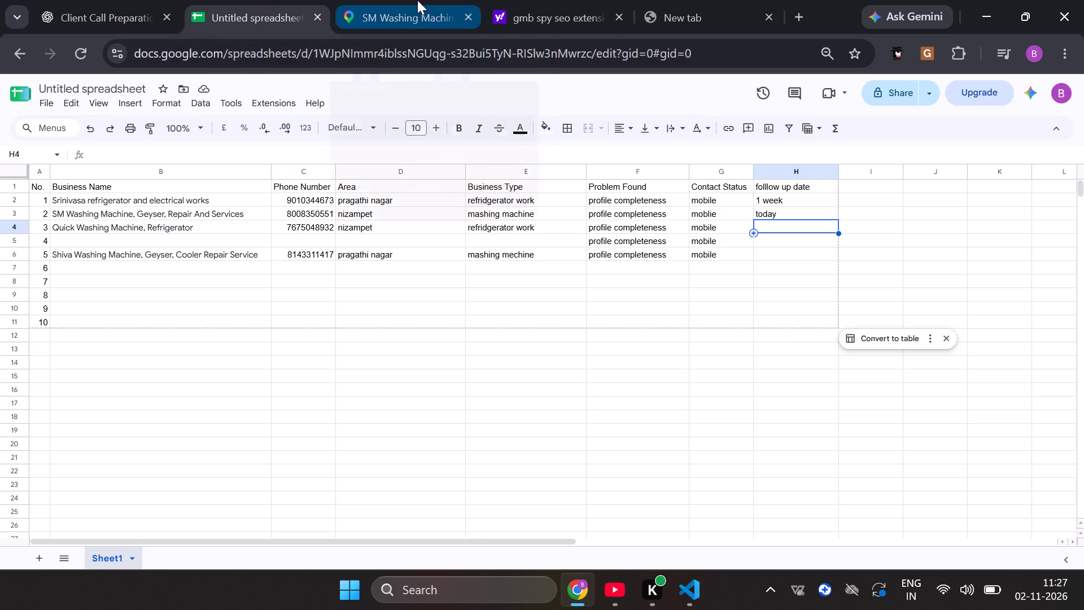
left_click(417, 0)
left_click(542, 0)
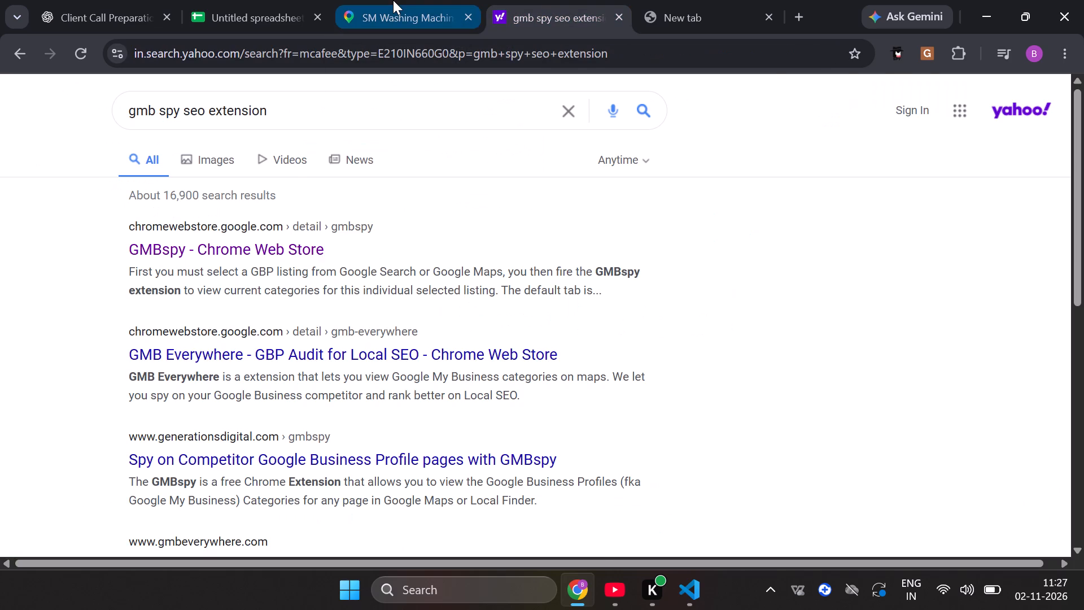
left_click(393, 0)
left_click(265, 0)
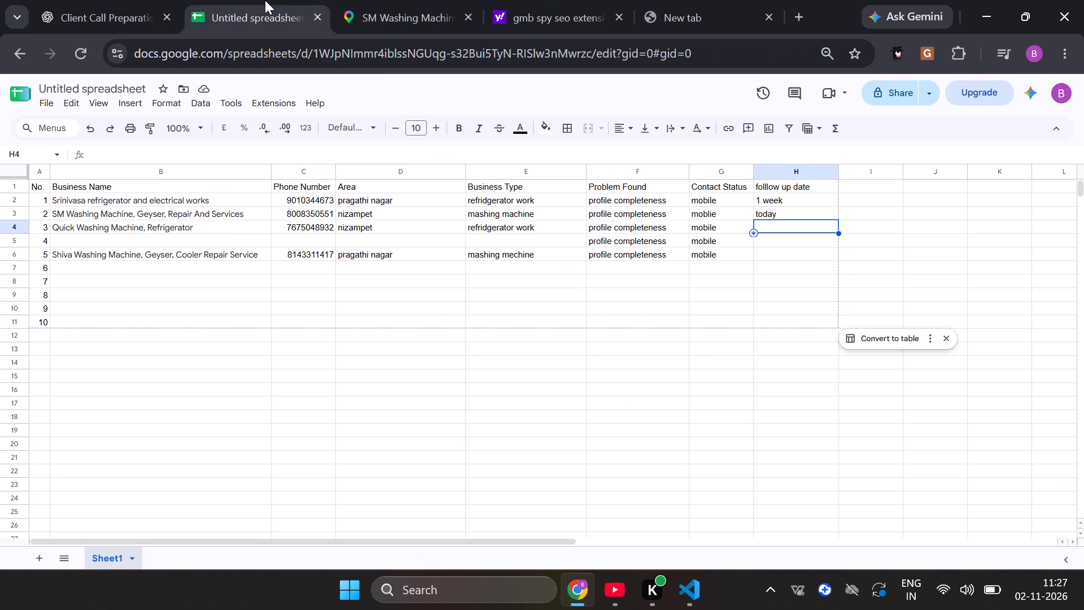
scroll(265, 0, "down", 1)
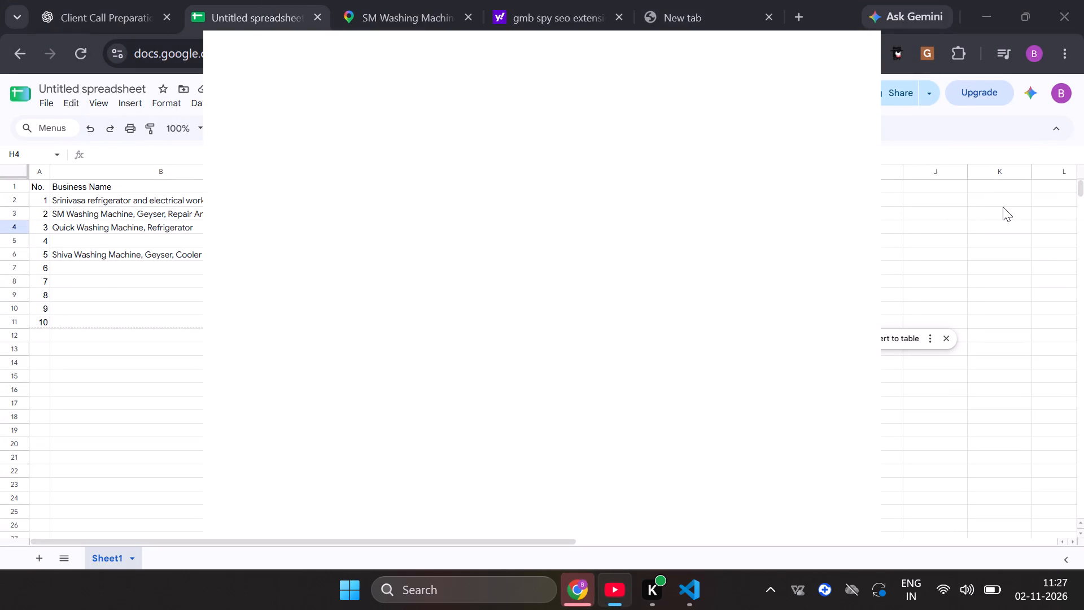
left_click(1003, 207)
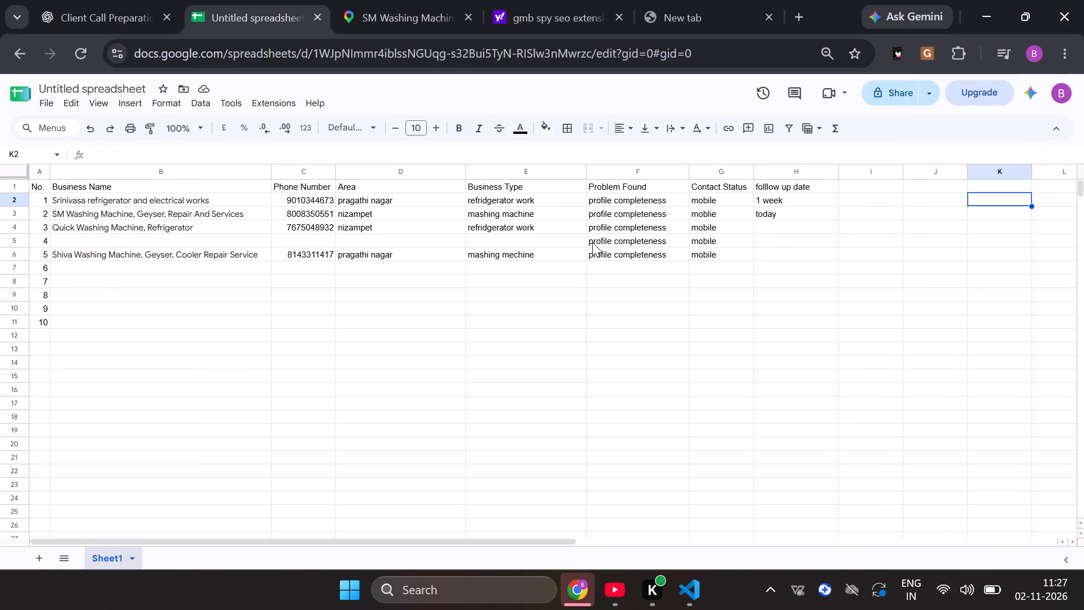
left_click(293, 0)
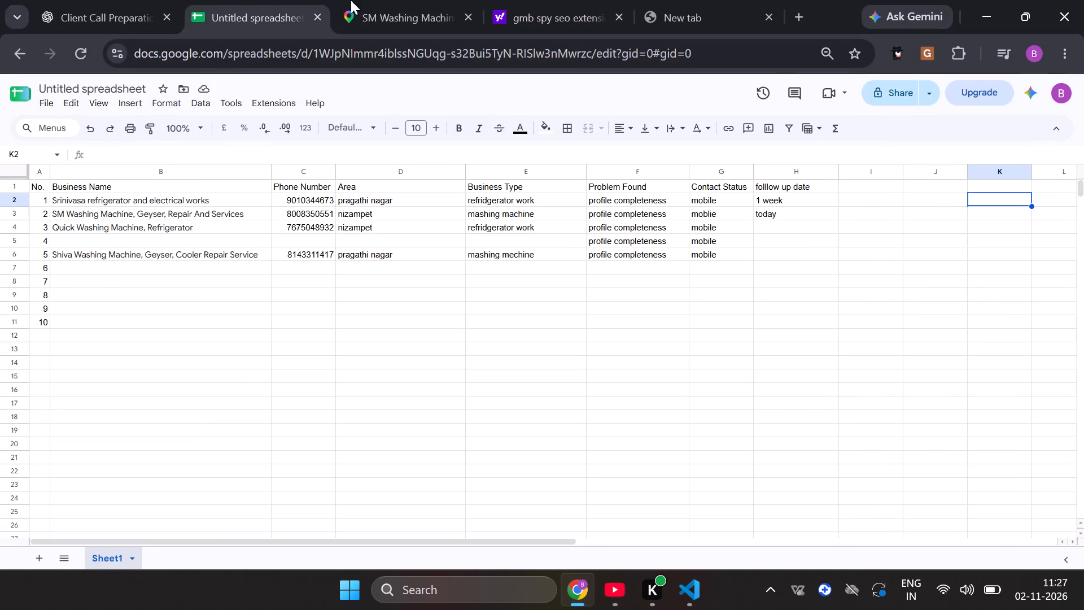
Switch to Google Maps and look through the "washing machine repair nizampet" results down to the Quick Washing Machine and Shiva Washing Machine listings.
left_click(380, 0)
scroll(268, 326, "down", 3)
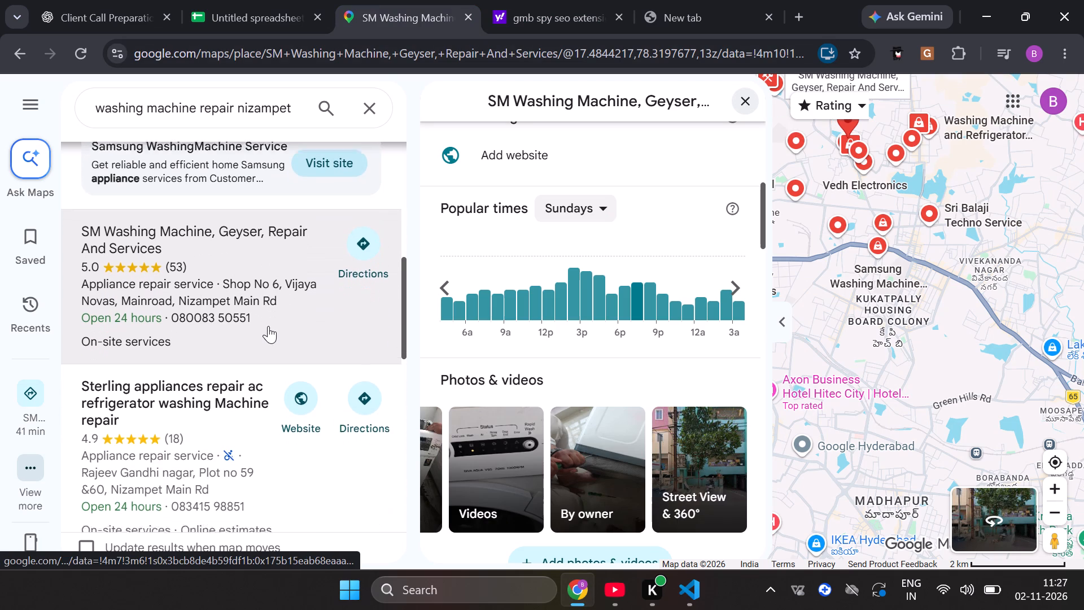
scroll(268, 326, "down", 1)
scroll(242, 267, "down", 2)
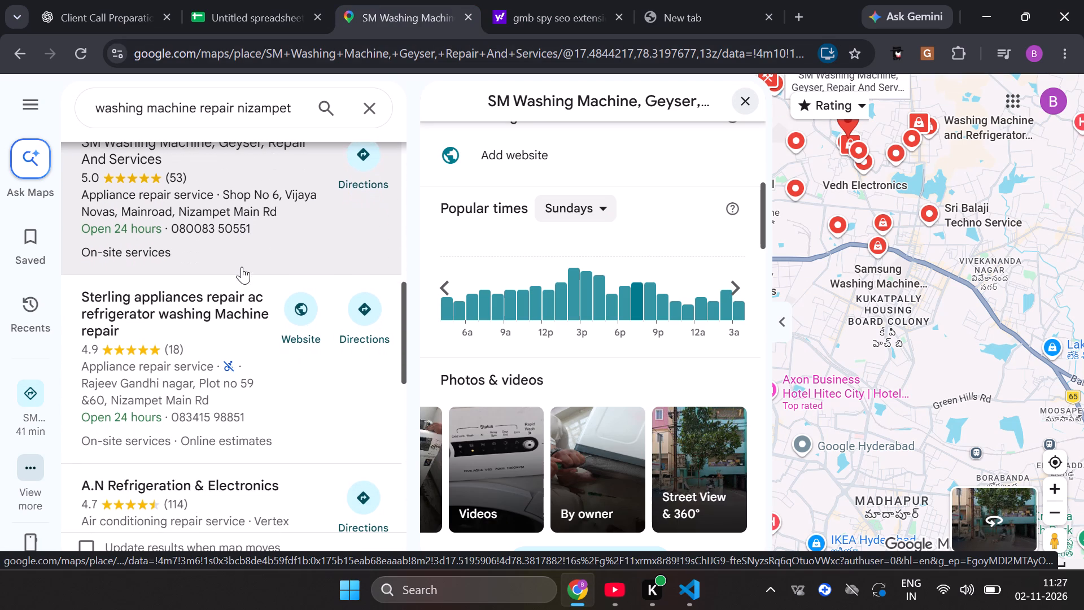
scroll(242, 267, "down", 2)
scroll(276, 328, "down", 1)
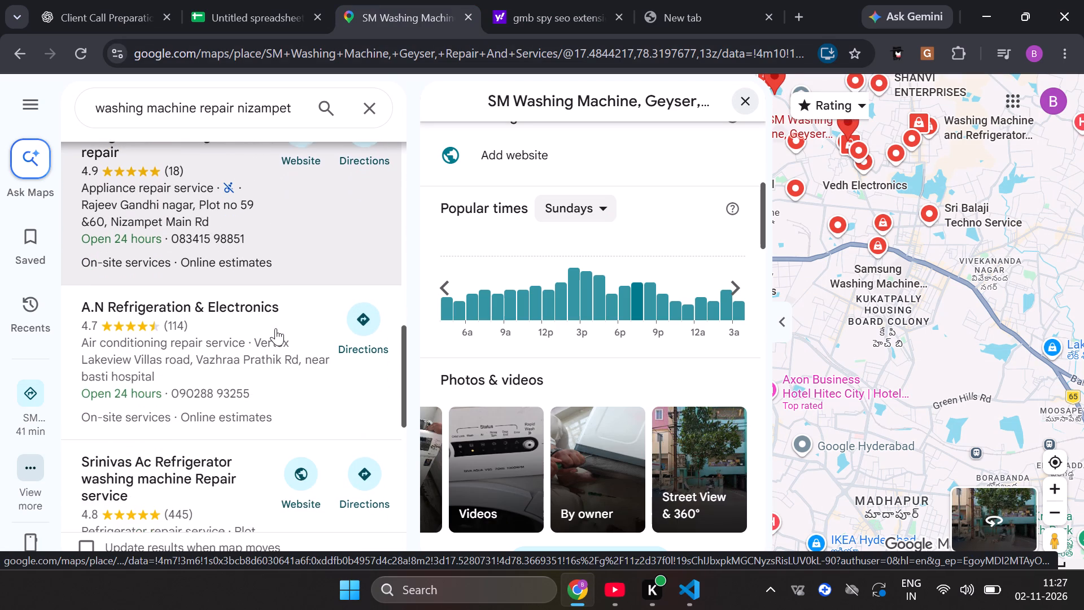
scroll(276, 328, "down", 1)
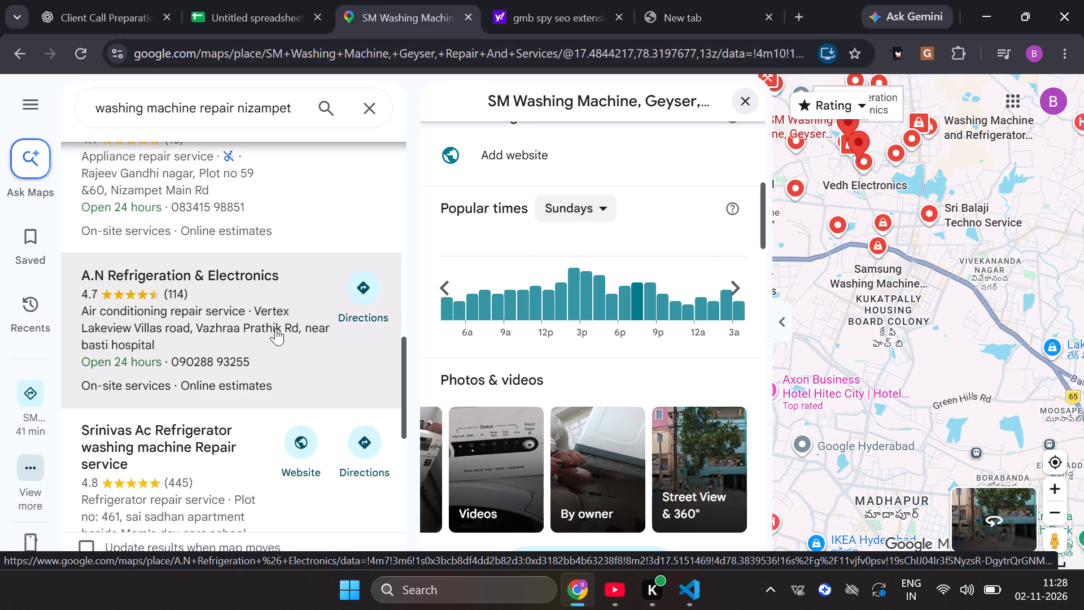
scroll(276, 328, "down", 2)
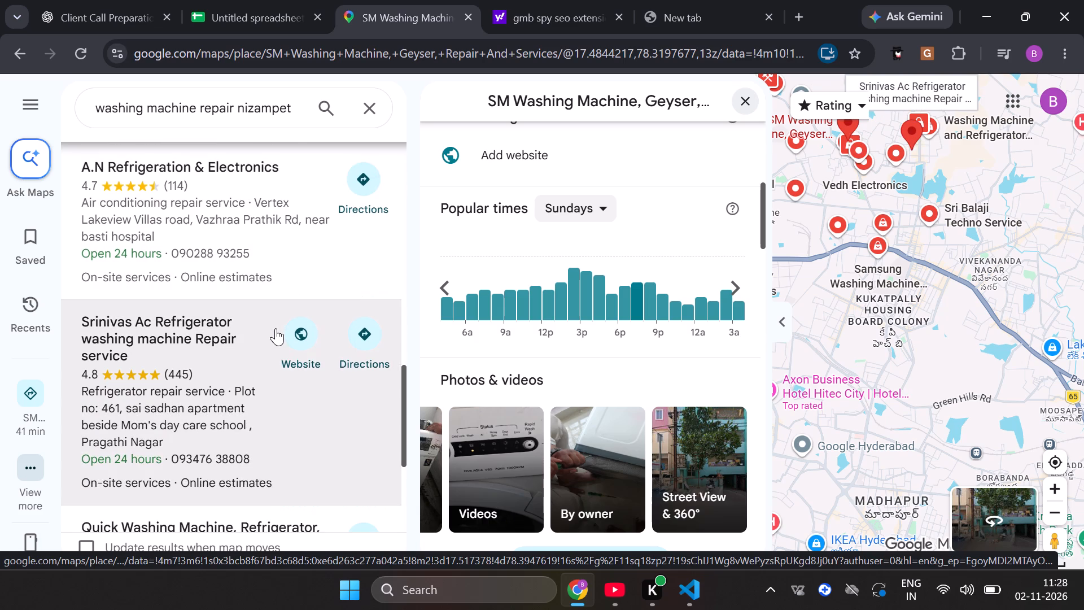
scroll(276, 328, "down", 2)
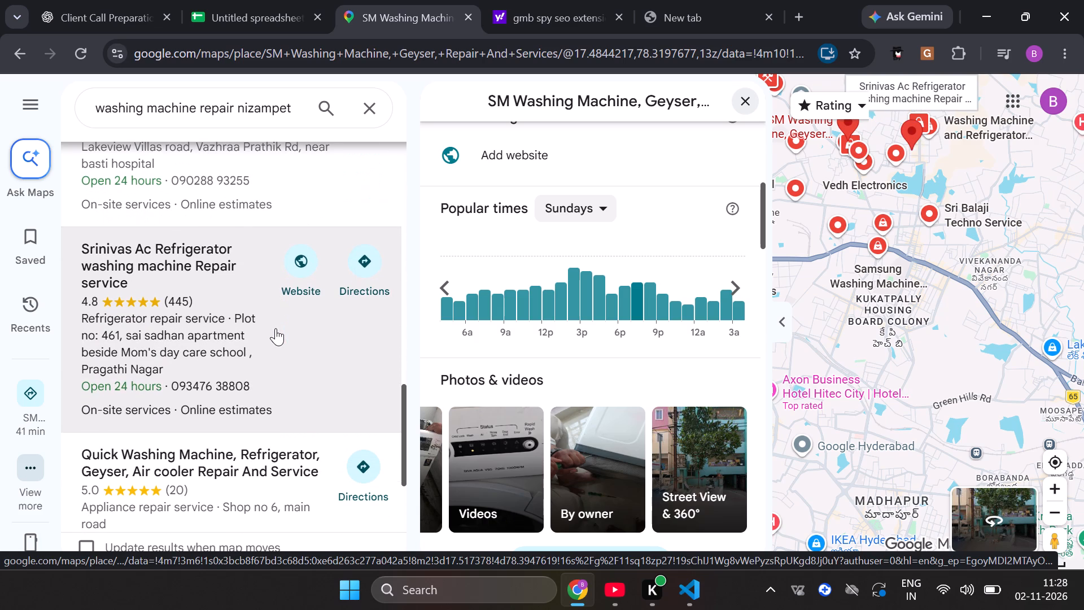
scroll(276, 328, "down", 3)
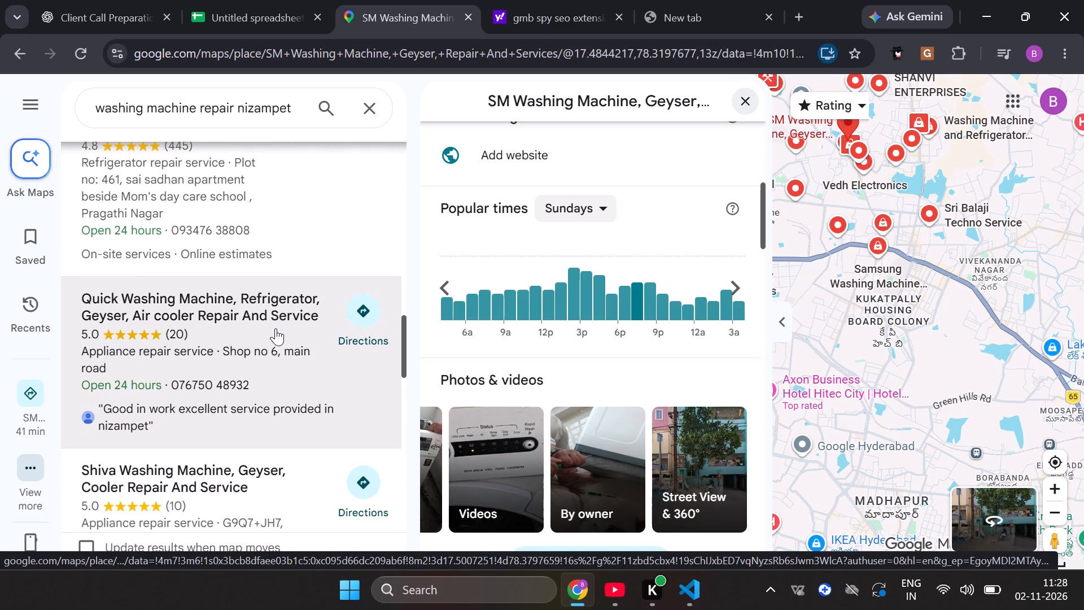
scroll(276, 328, "down", 1)
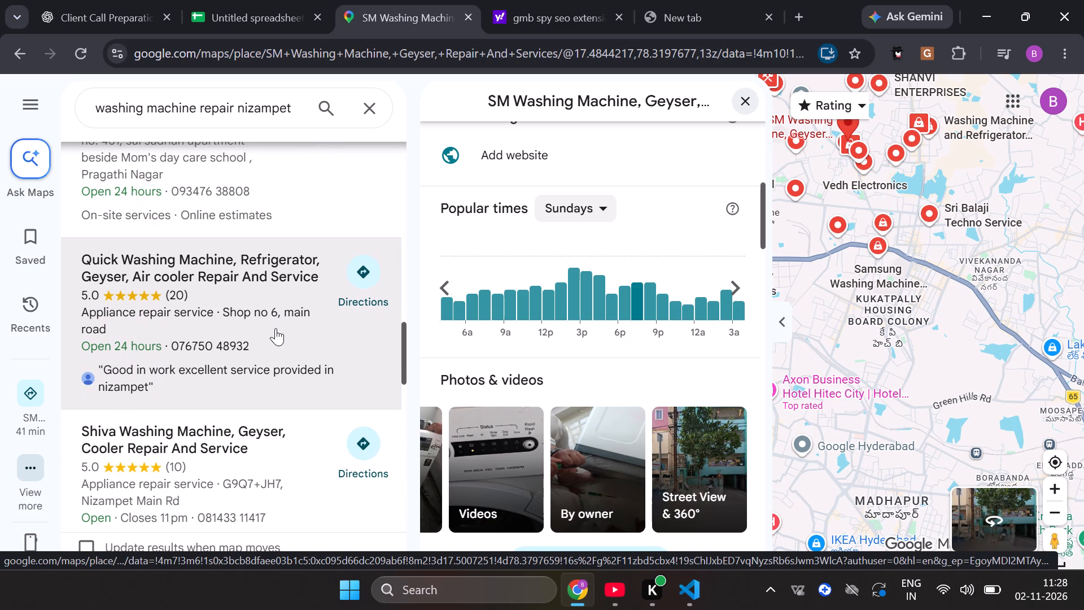
Open the Quick Washing Machine, Refrigerator, Geyser, Air cooler Repair And Service listing and copy its phone number.
left_click(276, 328)
scroll(721, 392, "down", 1)
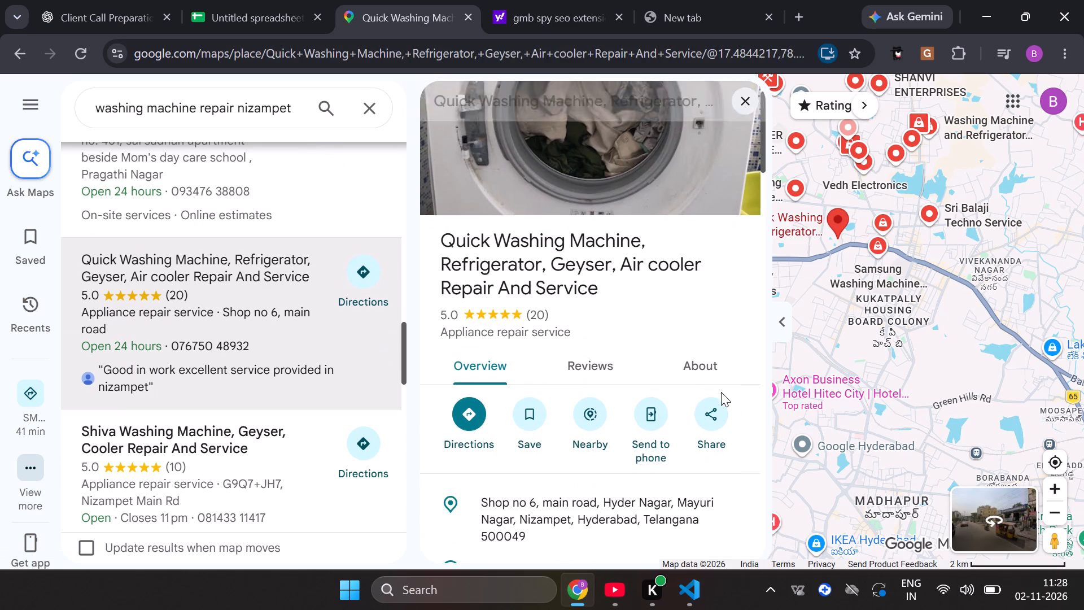
scroll(721, 392, "down", 4)
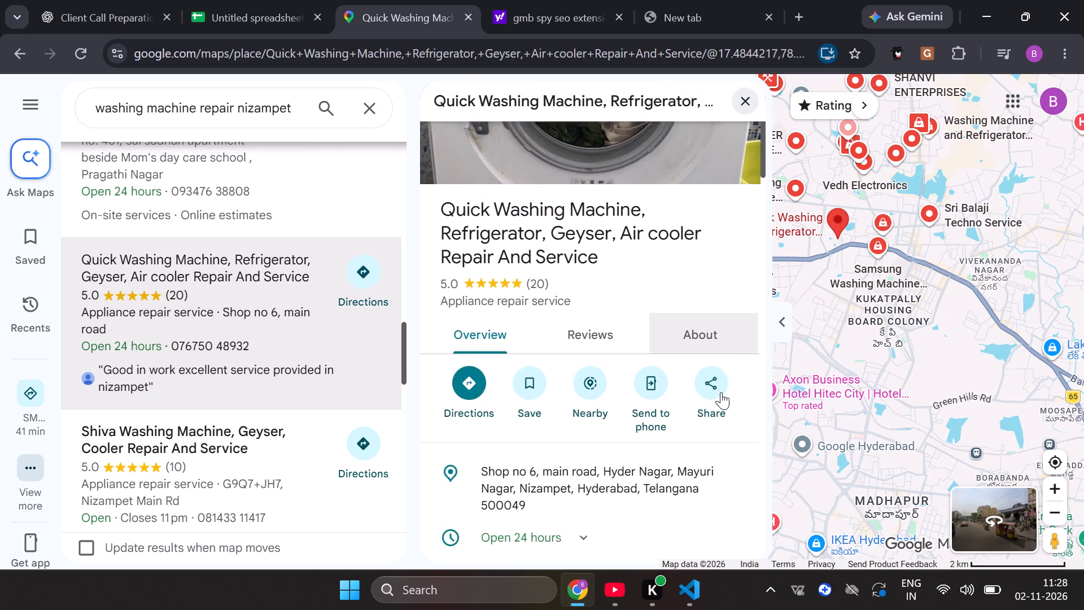
scroll(721, 392, "down", 2)
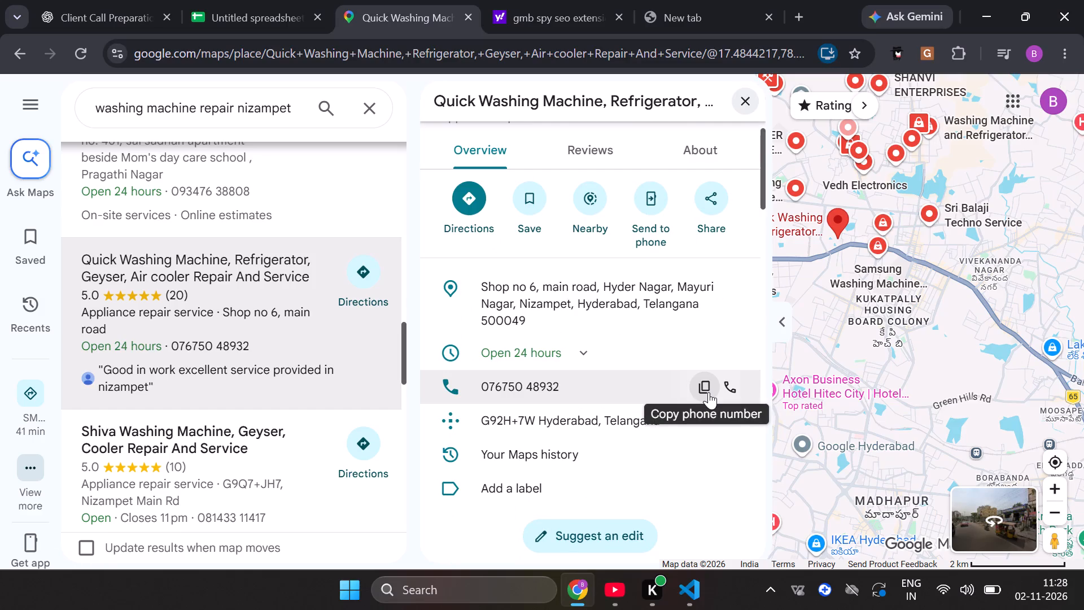
left_click(709, 392)
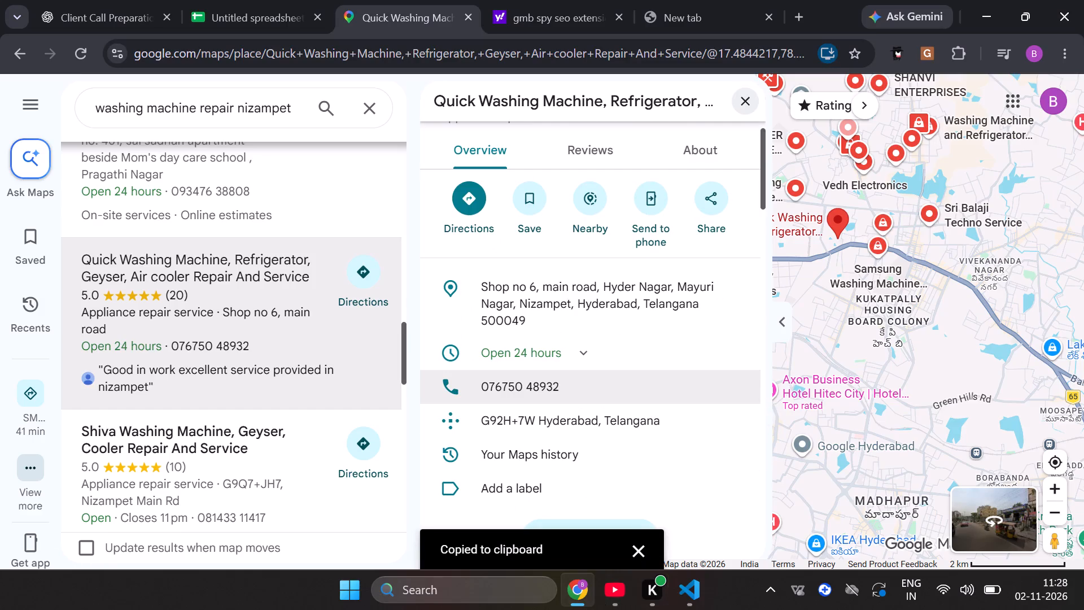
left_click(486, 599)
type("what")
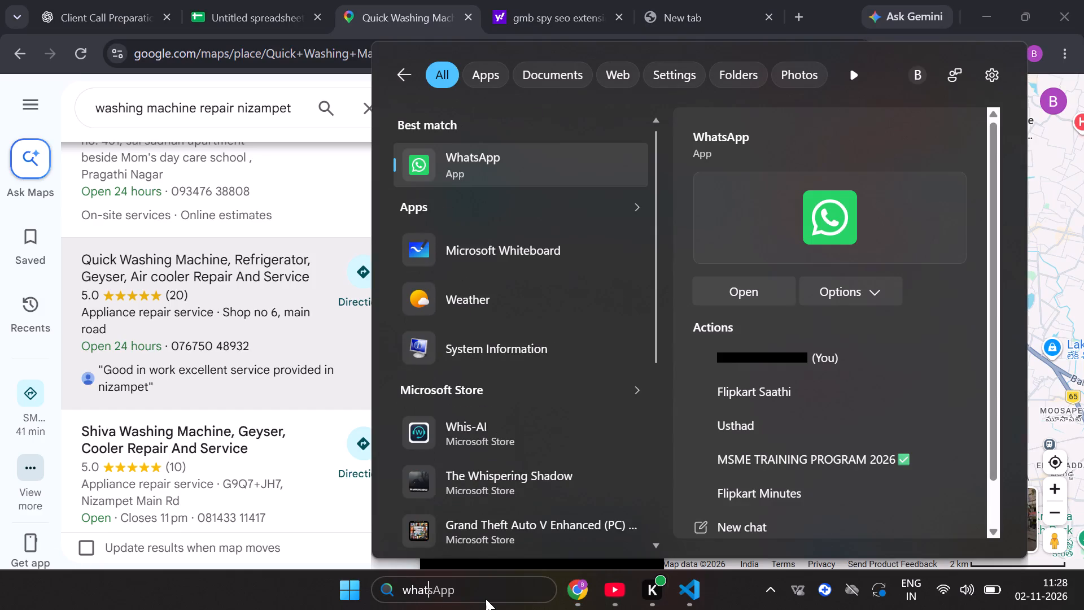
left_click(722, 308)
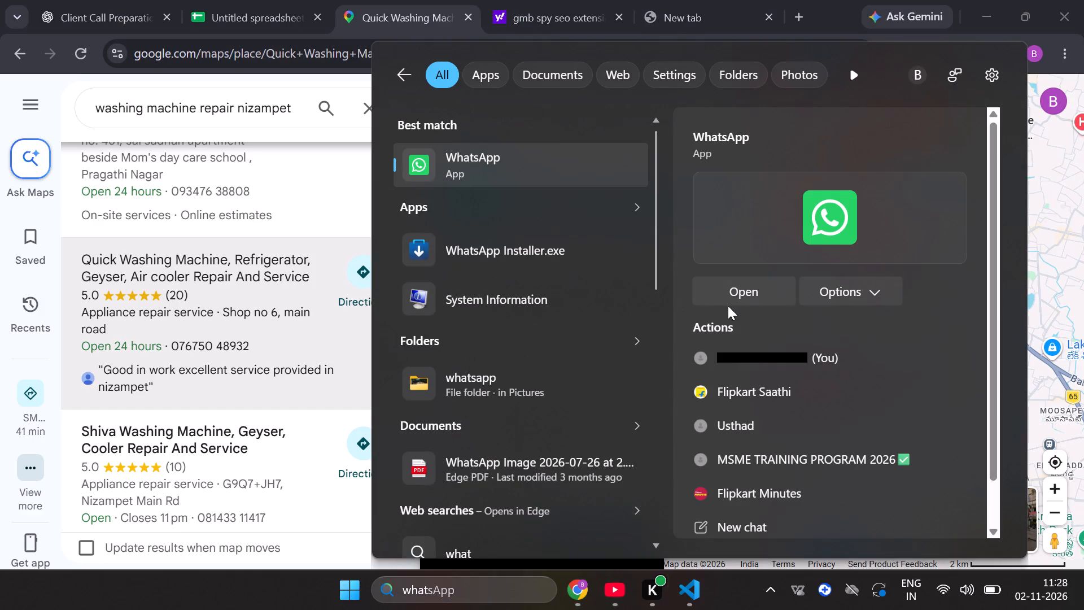
Switch to the leads spreadsheet and paste the copied phone number into cell C7, the Phone Number of entry 6.
left_click(238, 1)
left_click(314, 265)
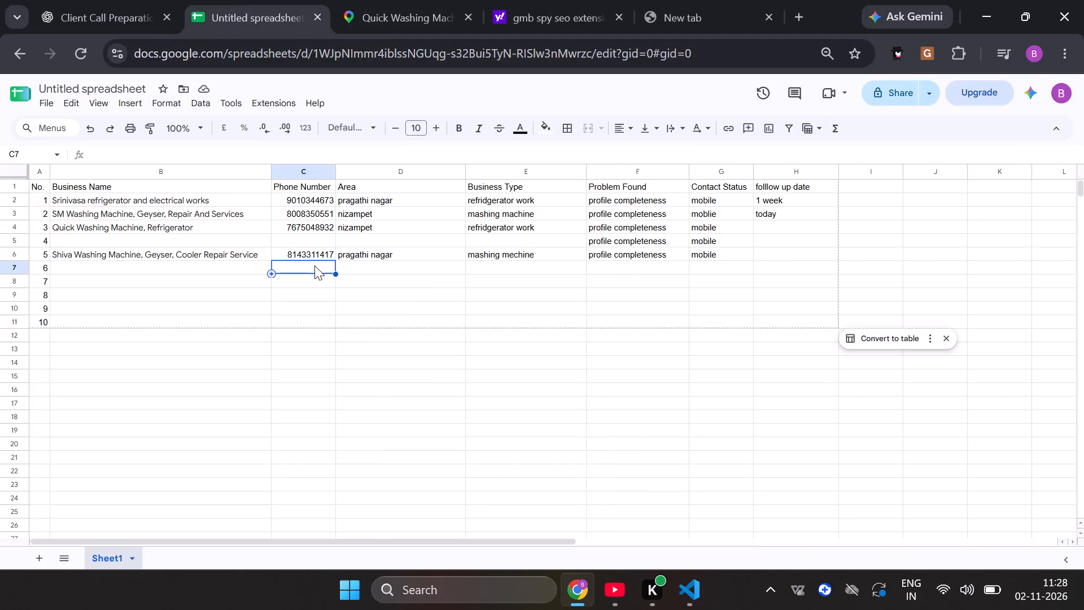
key("ctrl+v")
Return to the Quick Washing Machine listing in Google Maps and copy its business name.
left_click(403, 0)
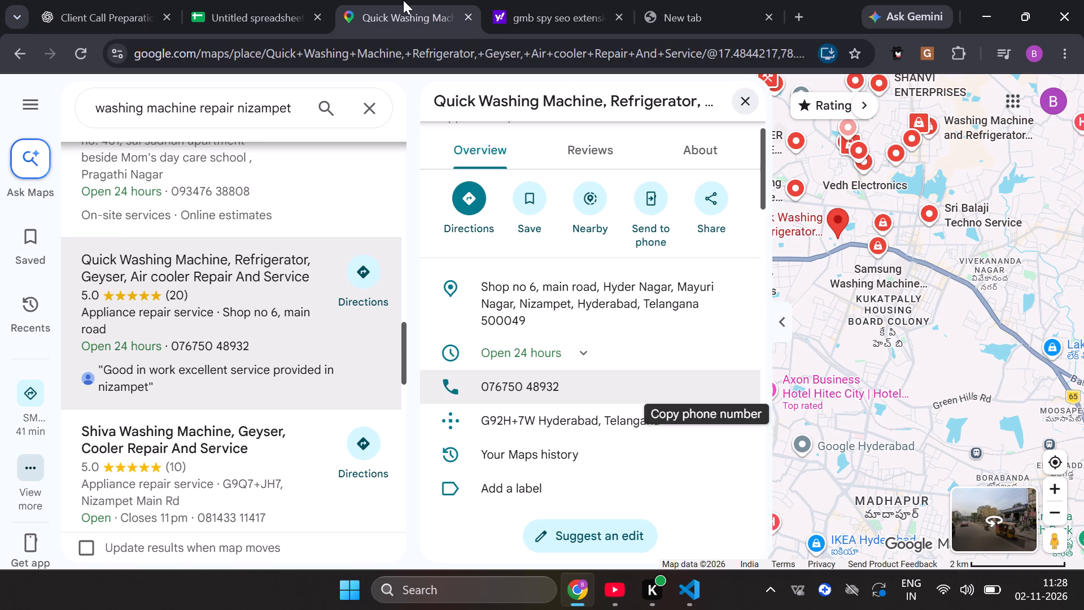
scroll(535, 258, "up", 4)
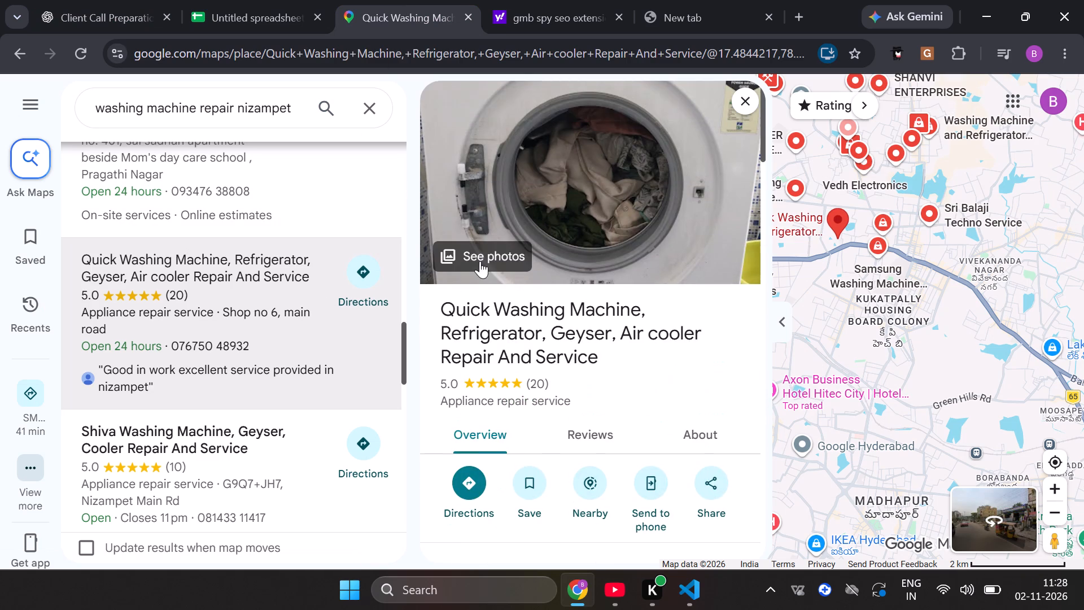
left_click_drag(447, 308, 599, 368)
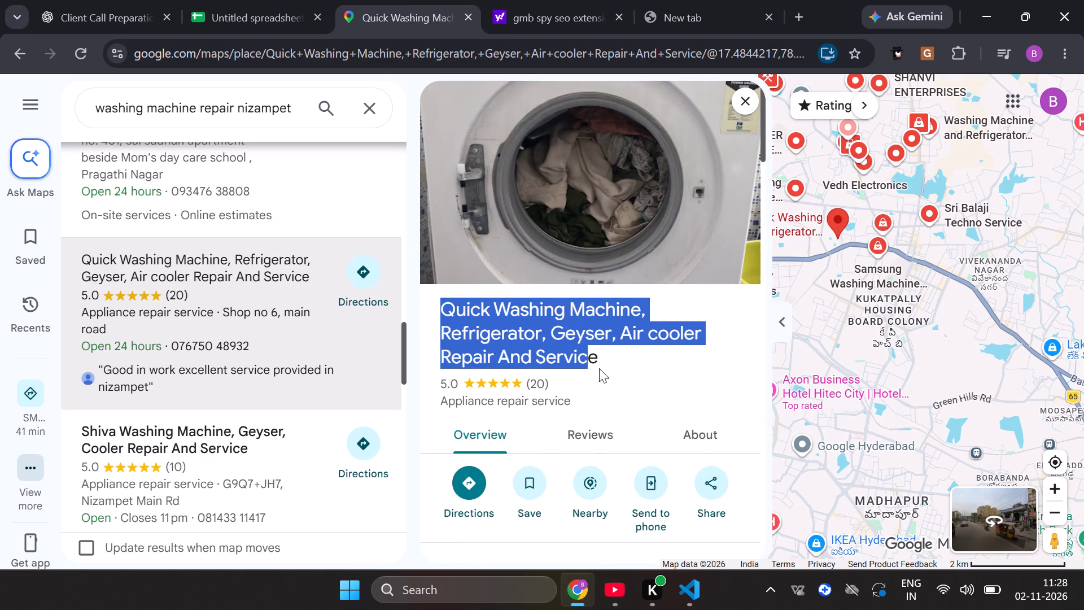
key("ctrl+c")
scroll(599, 368, "down", 3)
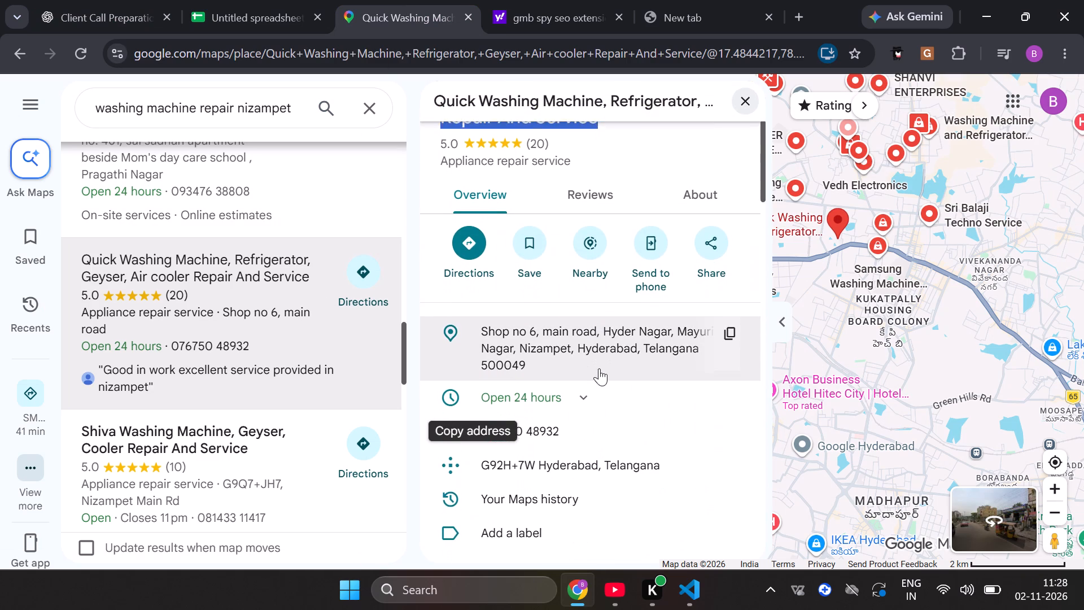
Paste the business name "Quick Washing Machine, Refrigerator, Geyser, Air cooler Repair And Service" from its Maps profile into lead 6 of the spreadsheet.
scroll(599, 368, "down", 2)
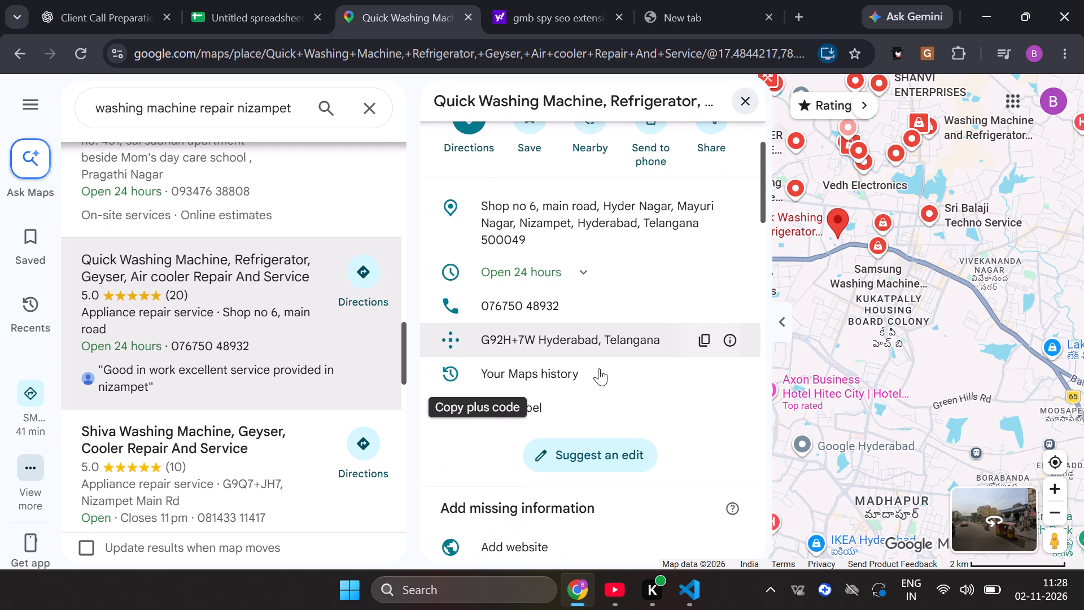
left_click(97, 0)
left_click(253, 0)
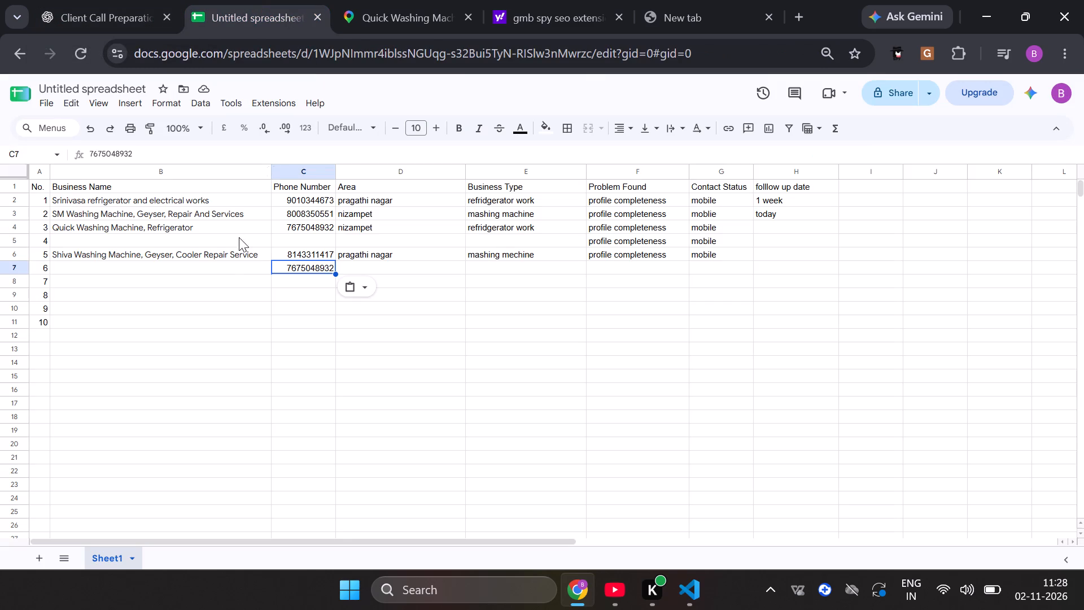
left_click(231, 266)
key("ctrl+v")
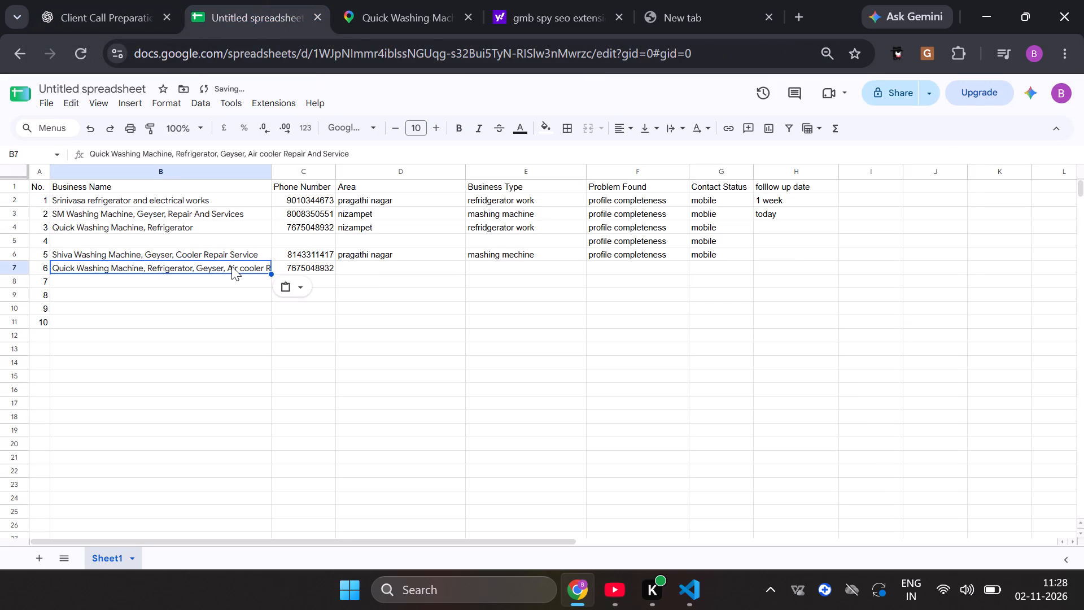
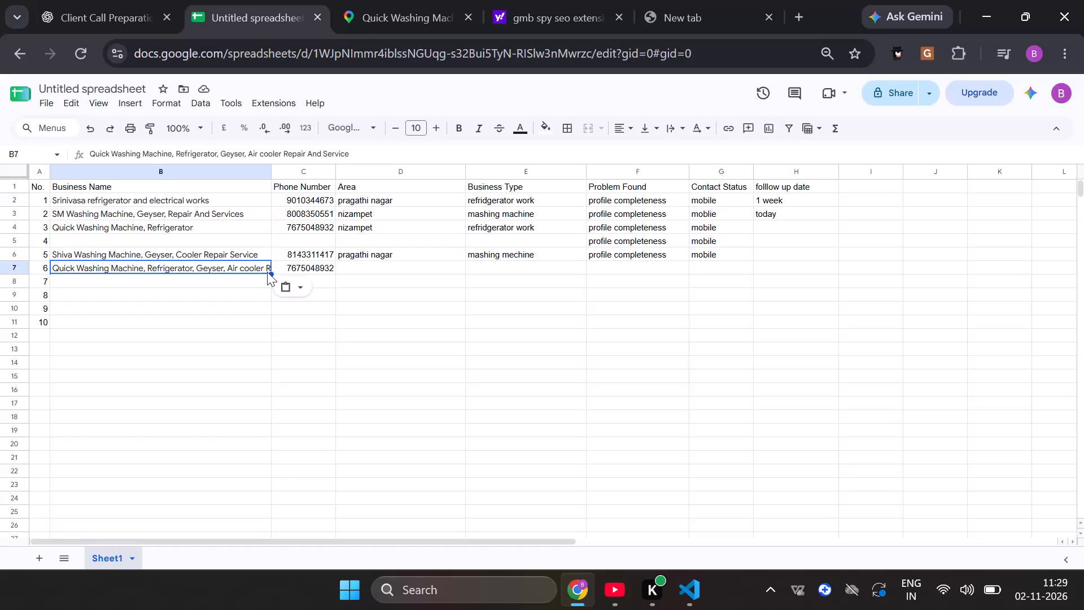
Clear the duplicate business name and phone number from lead 6 in the spreadsheet.
triple_click(260, 266)
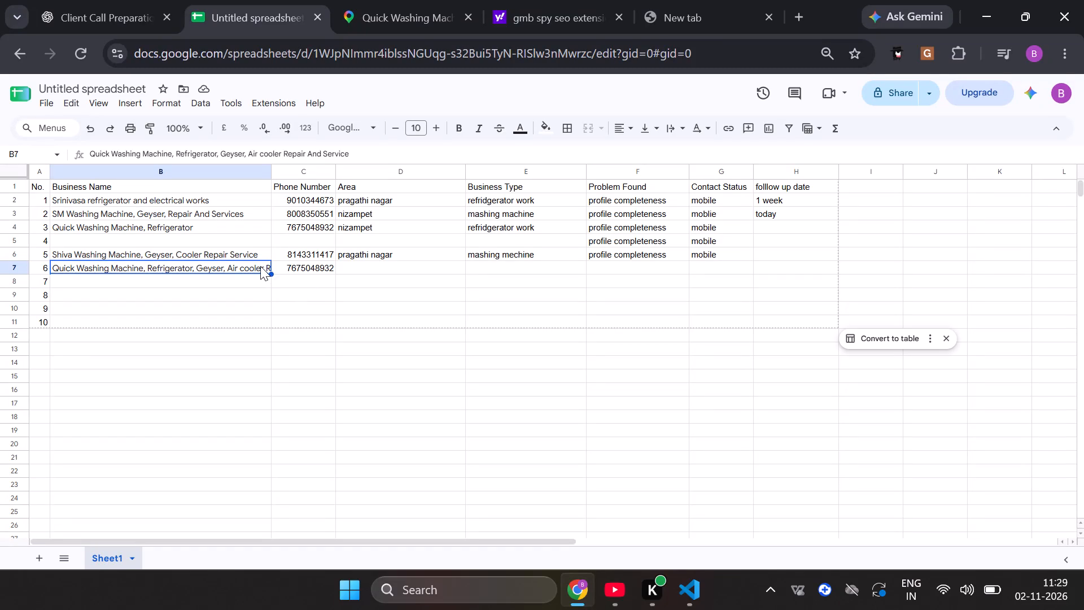
key("BackSpace")
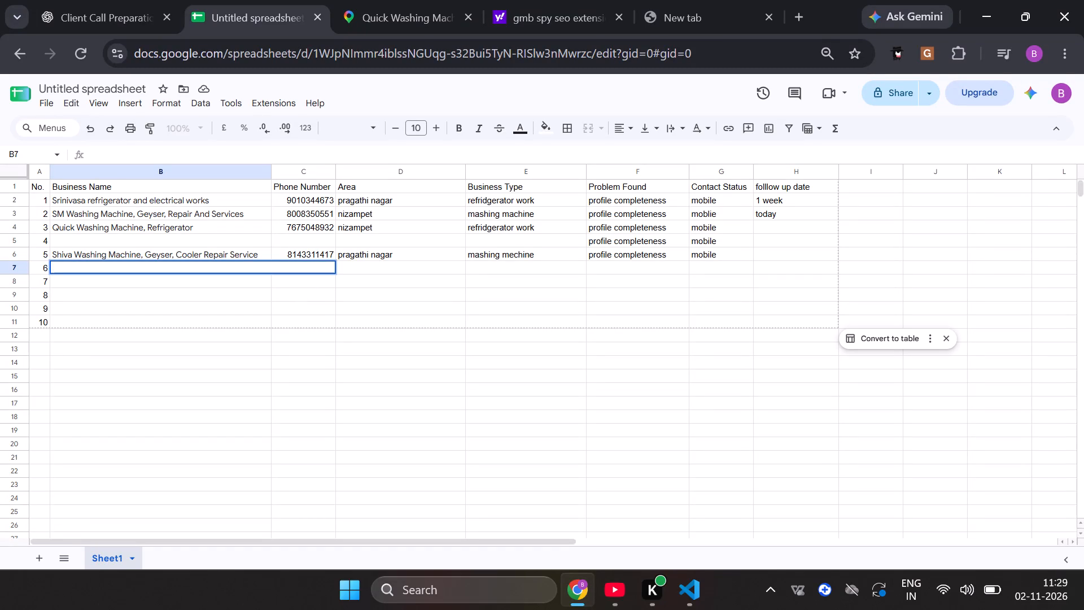
left_click(339, 268)
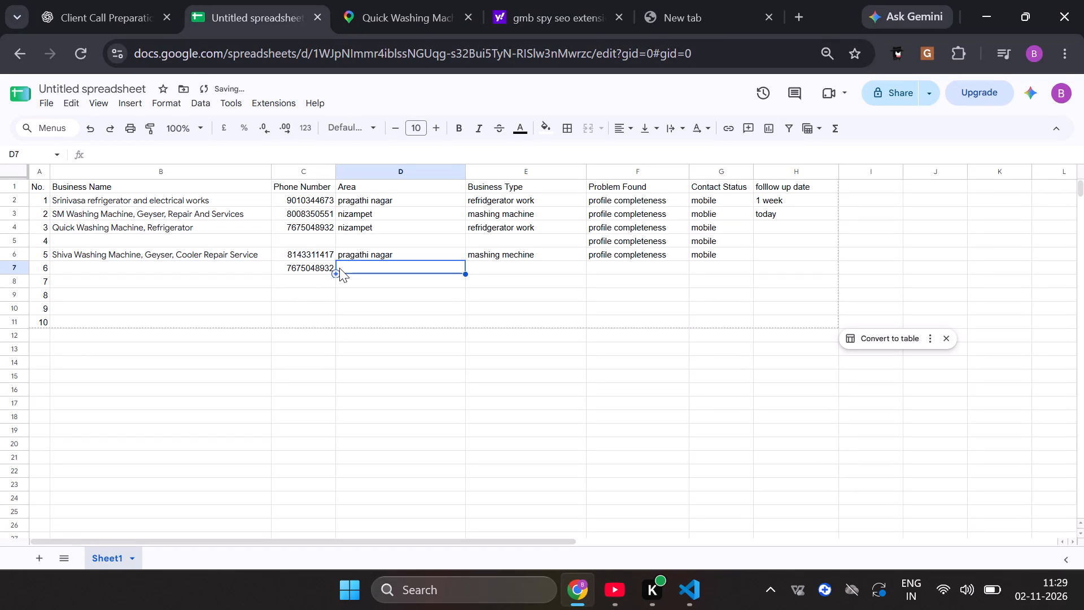
double_click(326, 267)
double_click(326, 267)
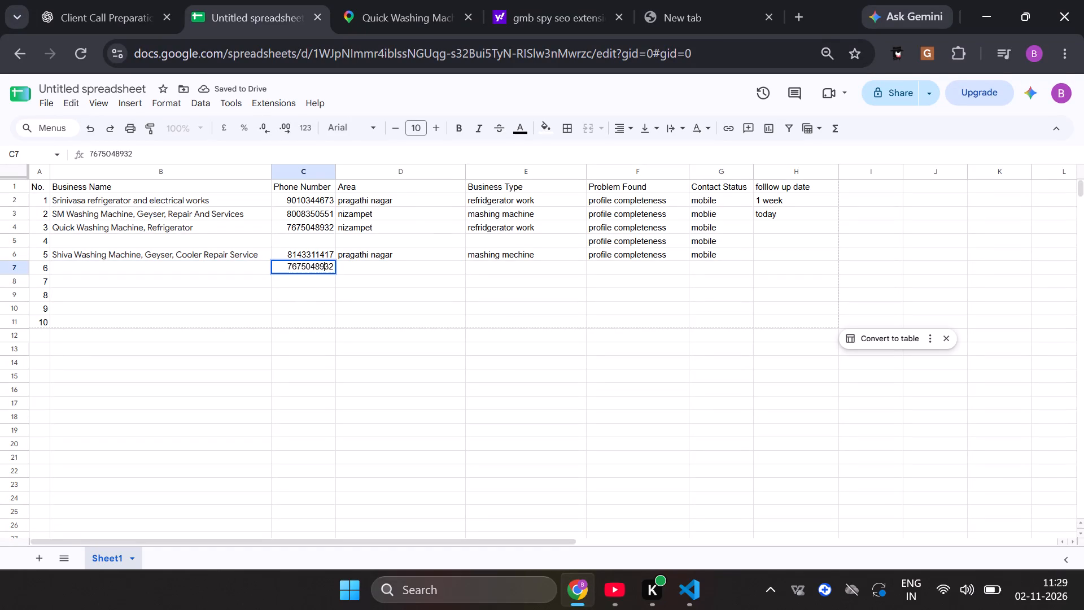
key("BackSpace")
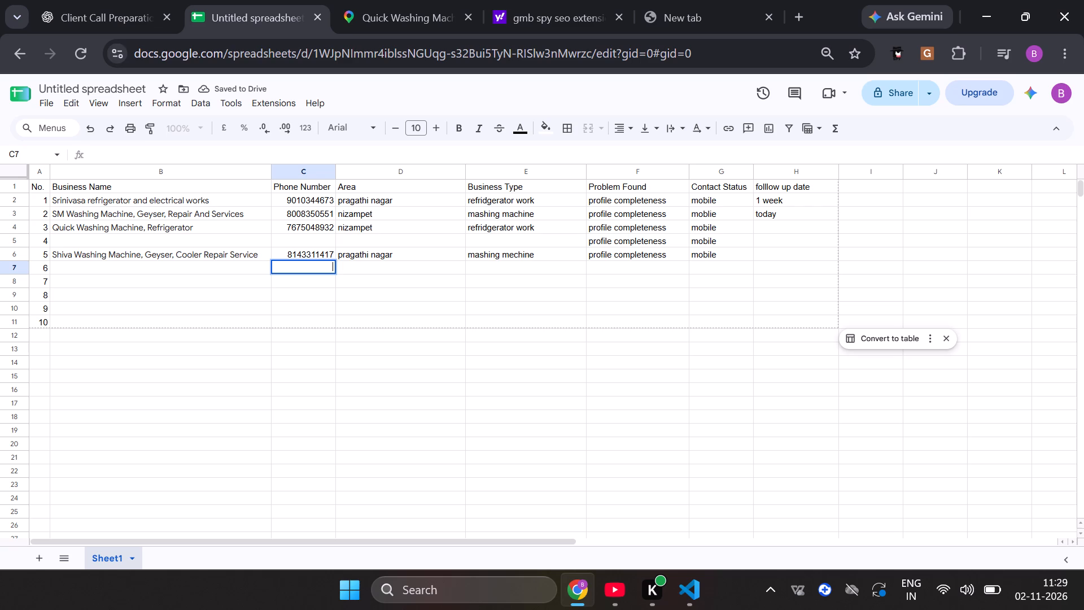
Switch to Google Maps, open the Shiva Washing Machine listing, and check it against the leads already in the spreadsheet.
left_click(398, 0)
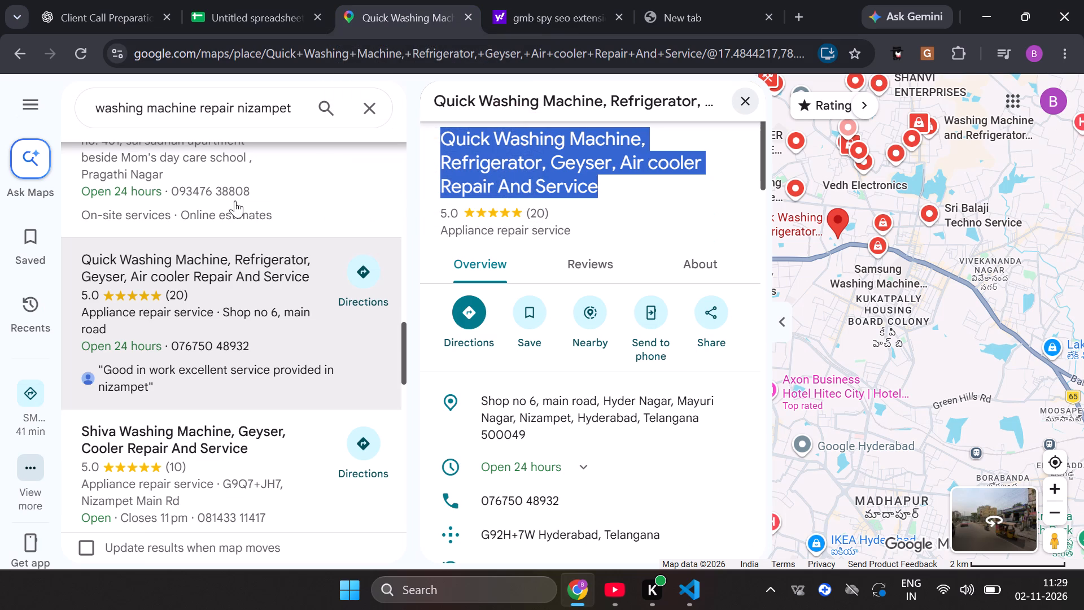
scroll(234, 201, "down", 2)
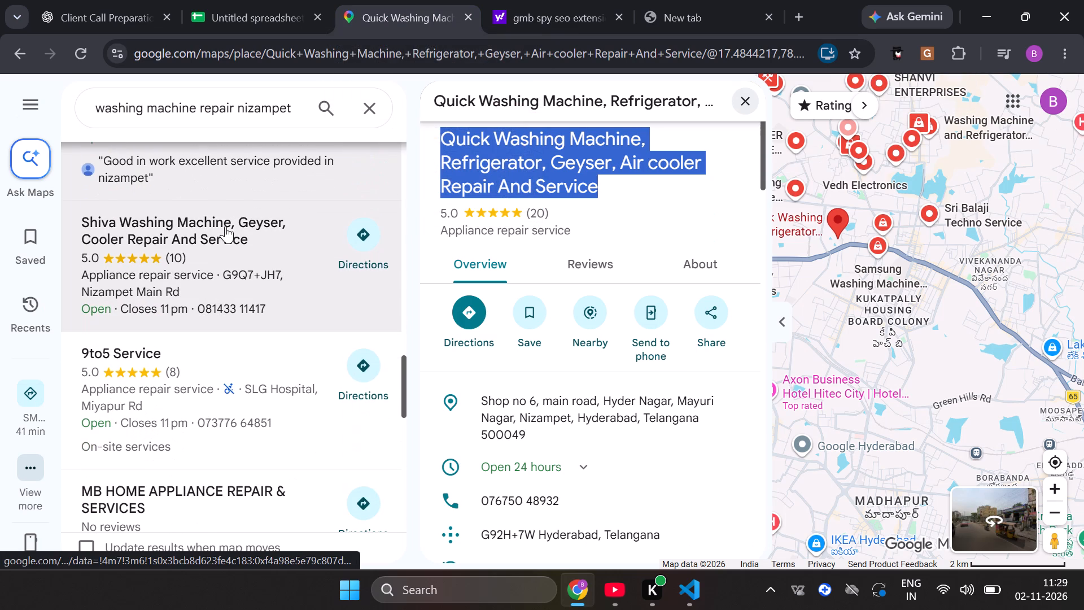
left_click(224, 236)
left_click_drag(134, 0, 257, 0)
double_click(257, 0)
left_click_drag(257, 0, 94, 0)
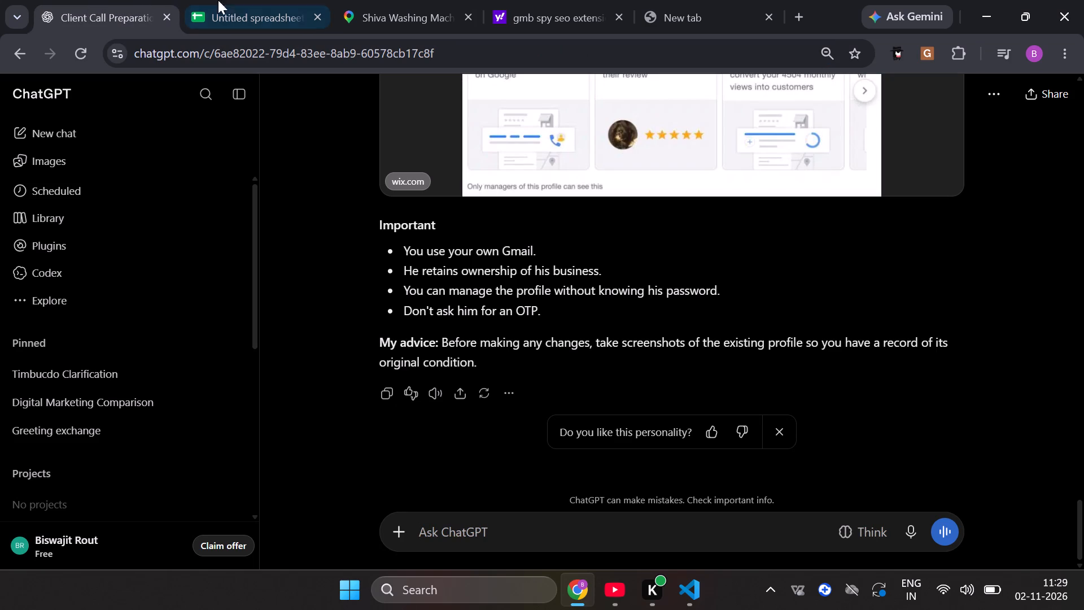
left_click(231, 0)
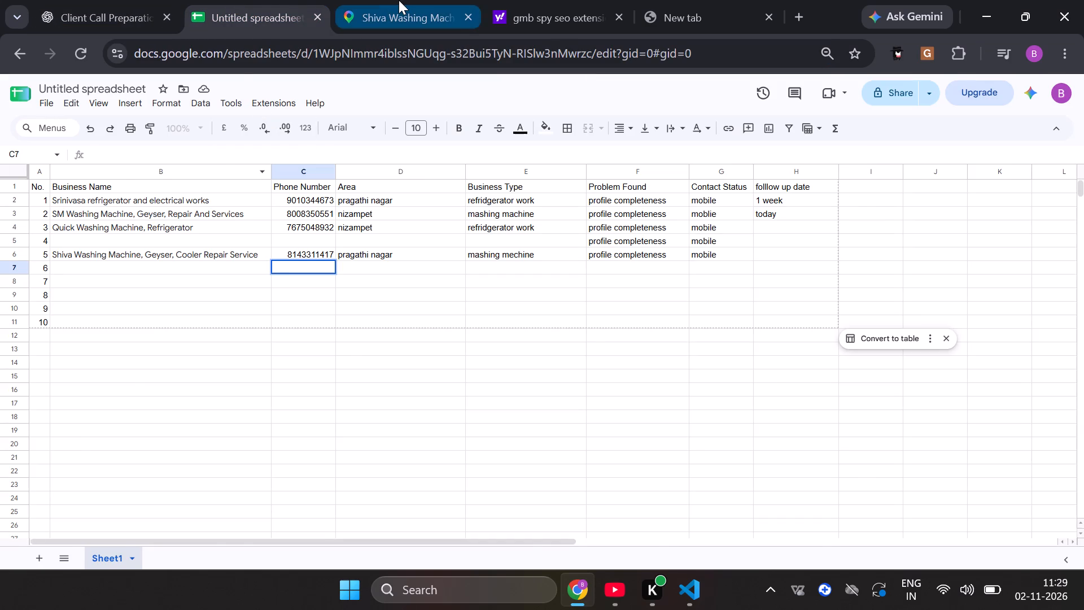
Return to Google Maps and look back through the washing machine repair results up to the A.N Refrigeration & Electronics listing.
left_click(399, 0)
scroll(279, 315, "down", 1)
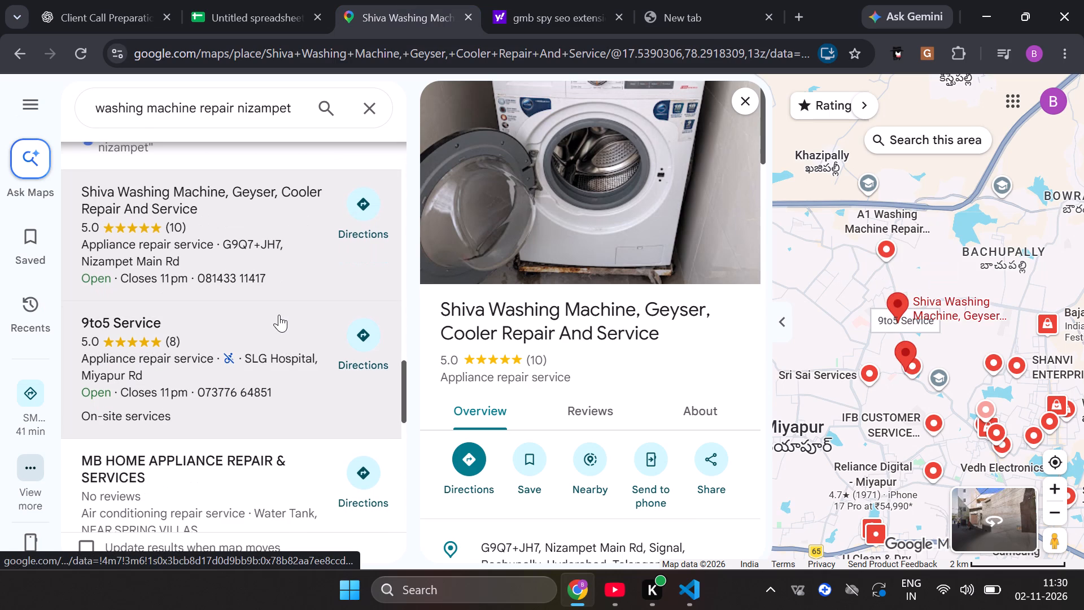
scroll(279, 315, "up", 2)
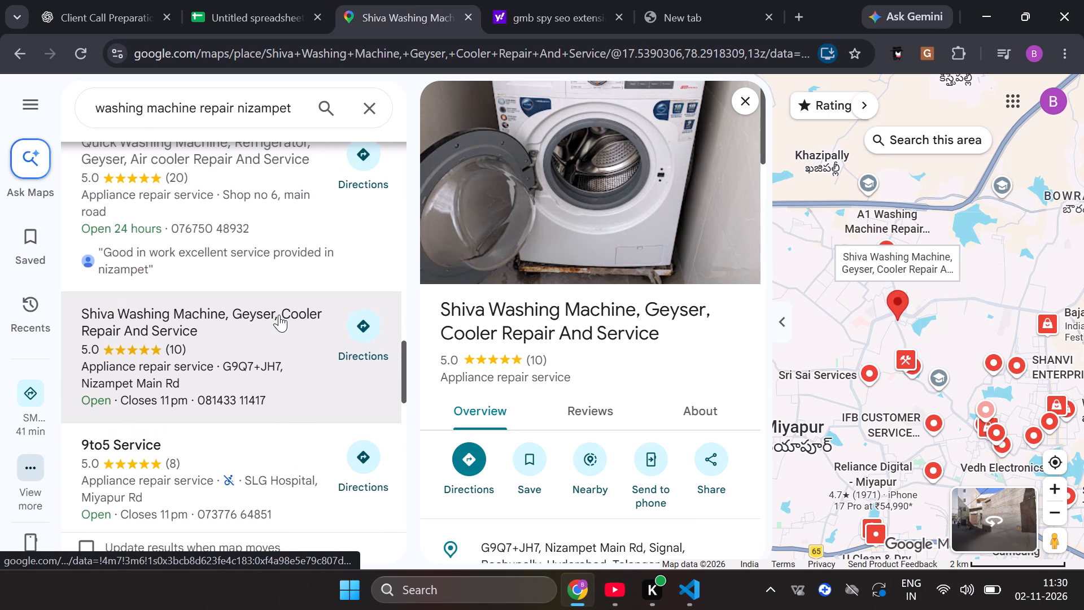
scroll(279, 315, "up", 2)
scroll(279, 315, "down", 1)
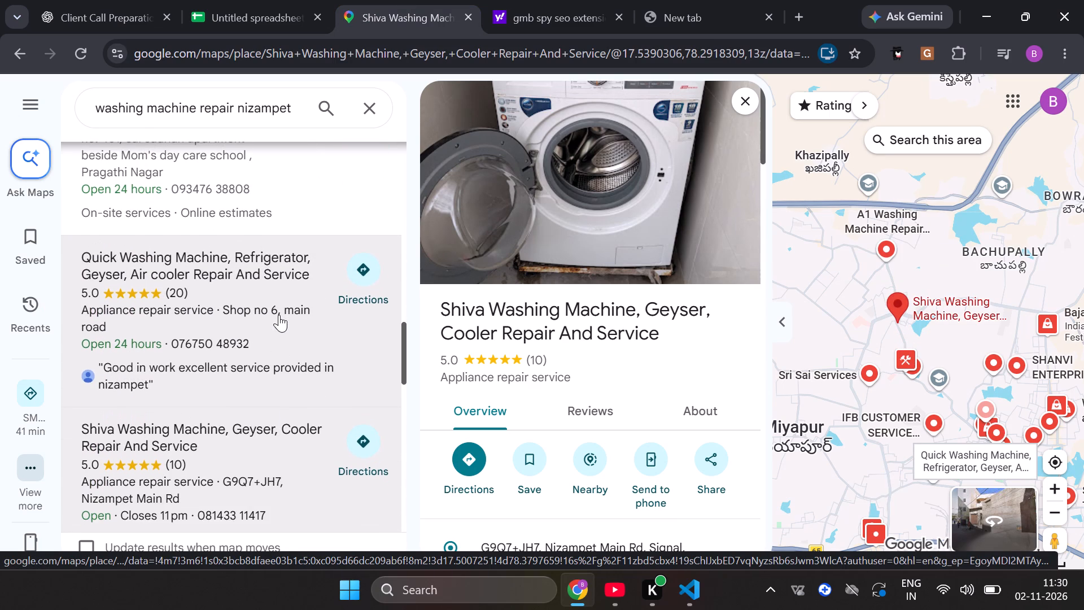
scroll(279, 315, "up", 3)
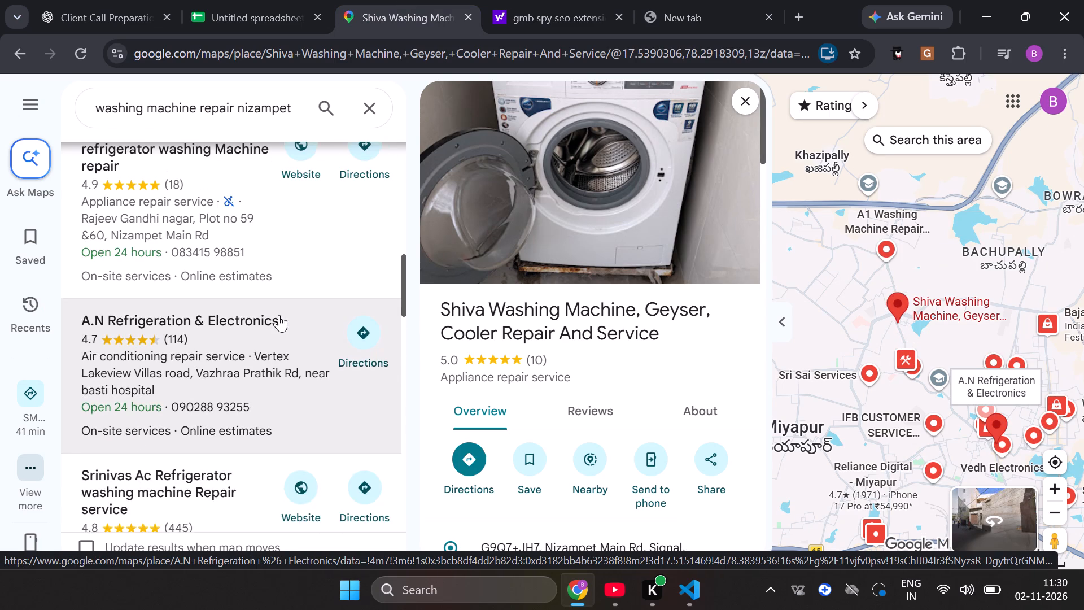
scroll(279, 315, "up", 1)
scroll(279, 315, "down", 1)
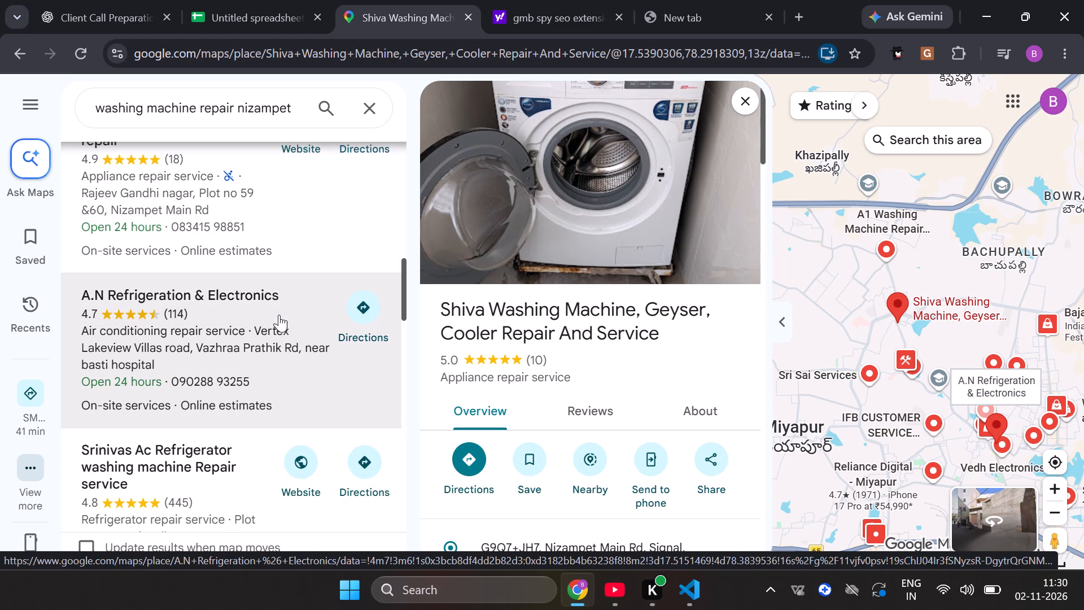
Open the A.N Refrigeration & Electronics profile and examine its contact details, missing information, photos and reviews.
left_click(279, 315)
scroll(502, 325, "down", 1)
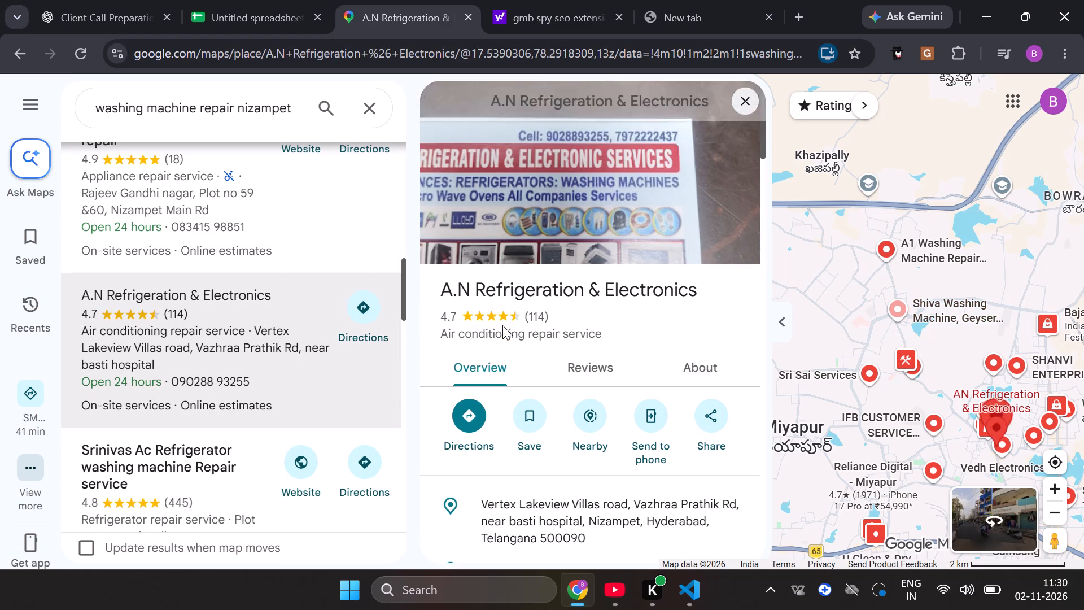
scroll(502, 325, "down", 1)
scroll(502, 325, "up", 1)
scroll(502, 325, "down", 2)
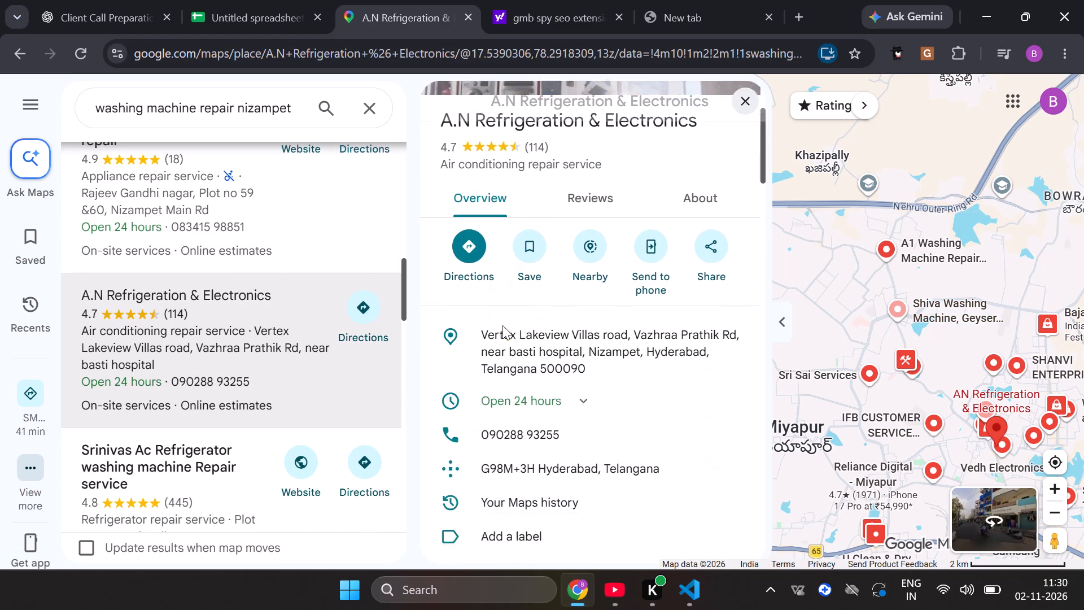
scroll(502, 325, "down", 1)
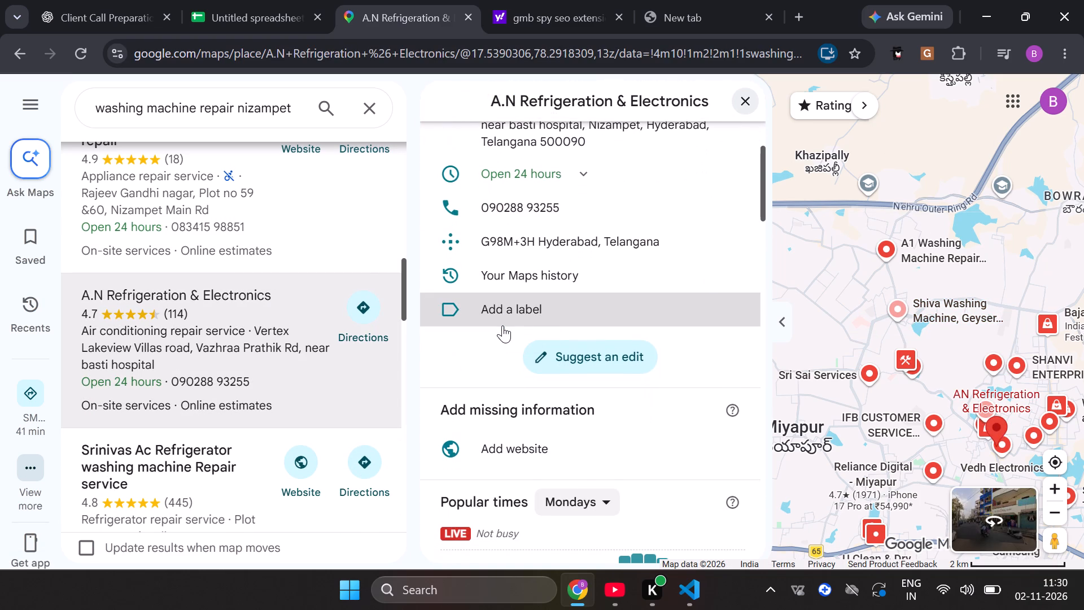
scroll(502, 325, "down", 4)
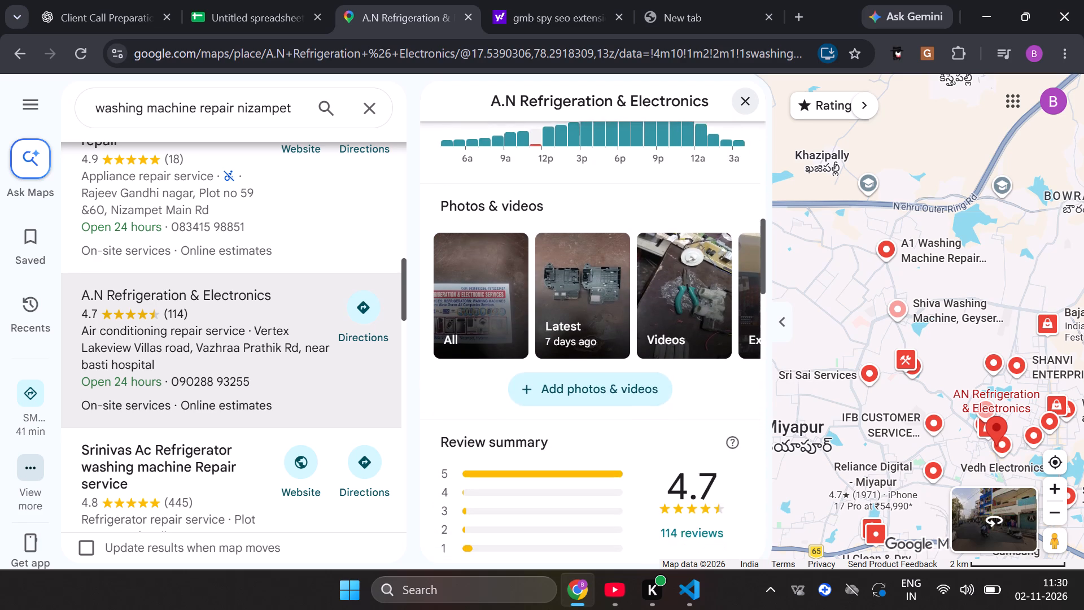
scroll(502, 325, "down", 3)
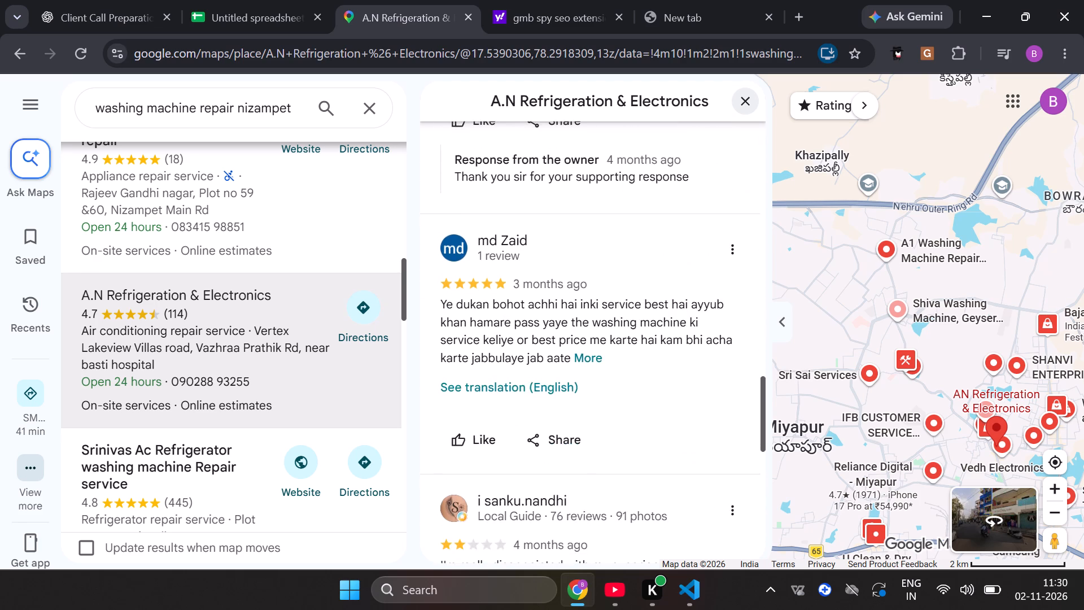
scroll(502, 325, "up", 9)
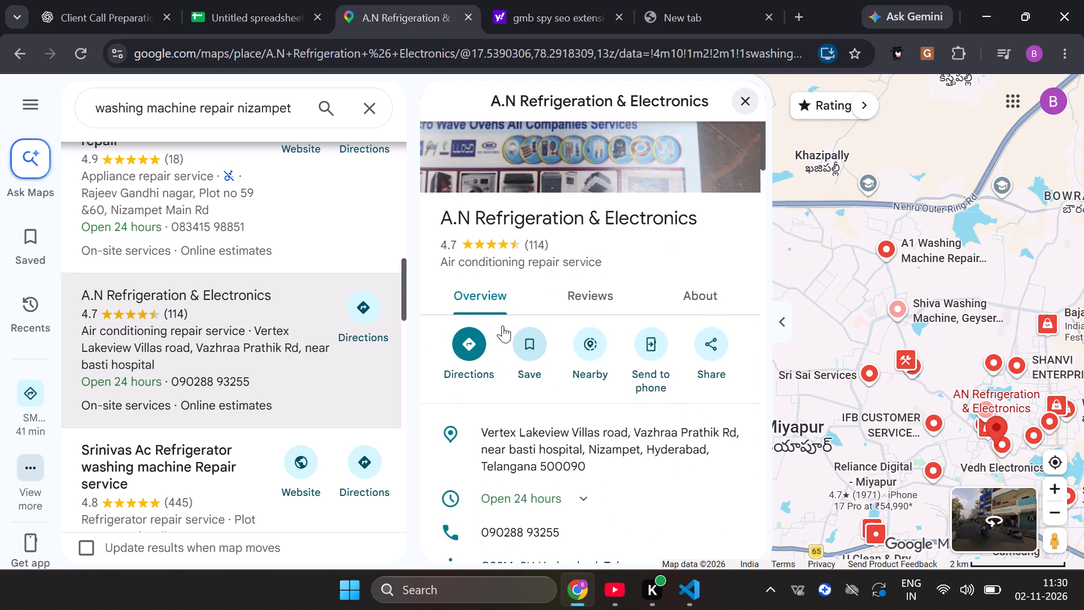
scroll(502, 325, "up", 1)
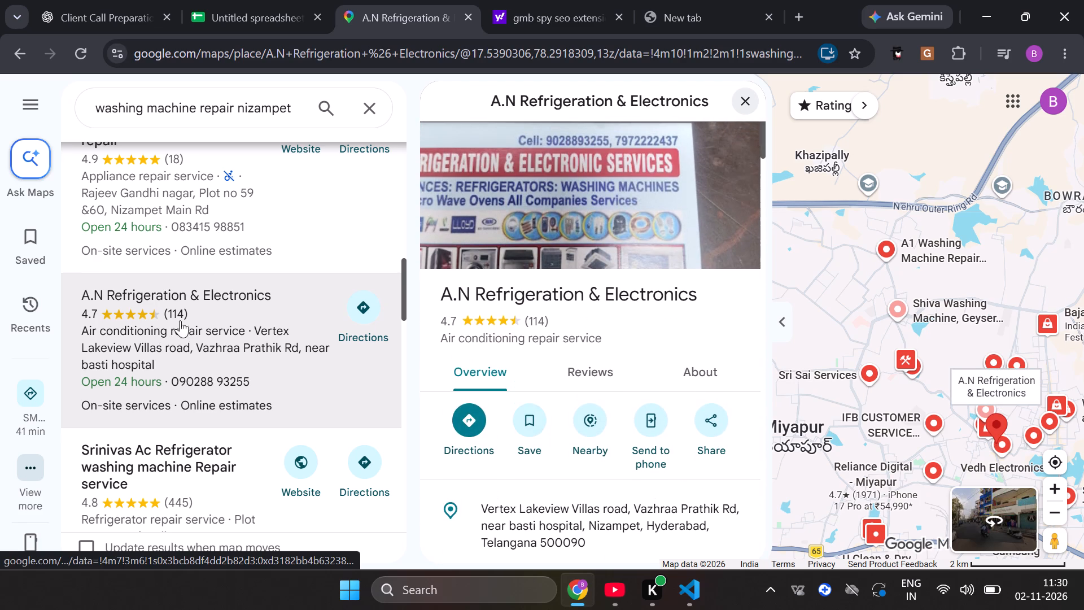
Find and open the 9to5 Service listing further down the results and examine its contact details, missing information, owner posts and photos.
scroll(196, 316, "down", 4)
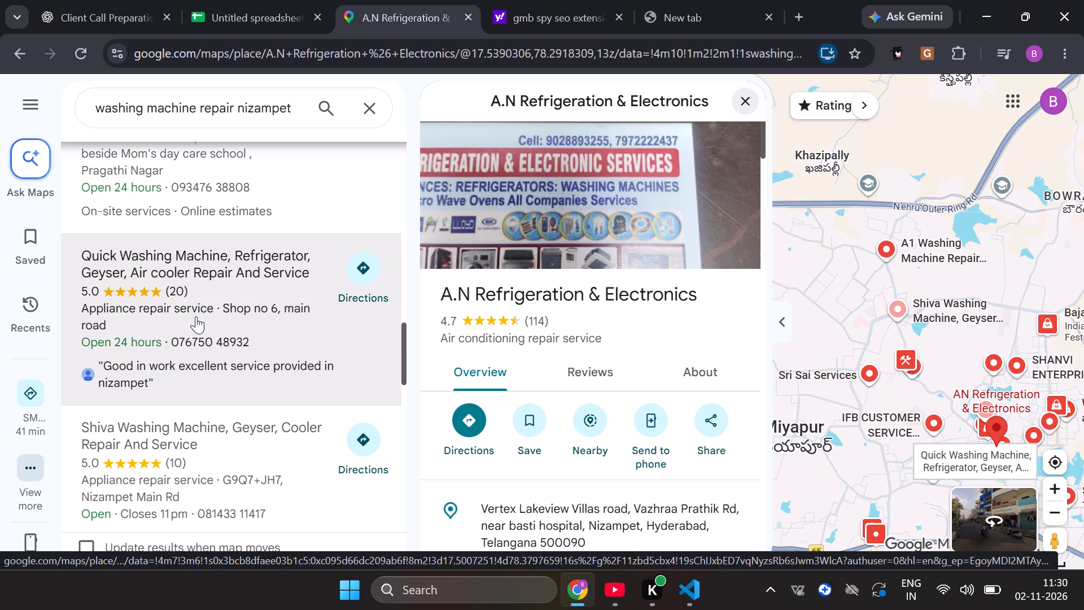
scroll(196, 316, "down", 3)
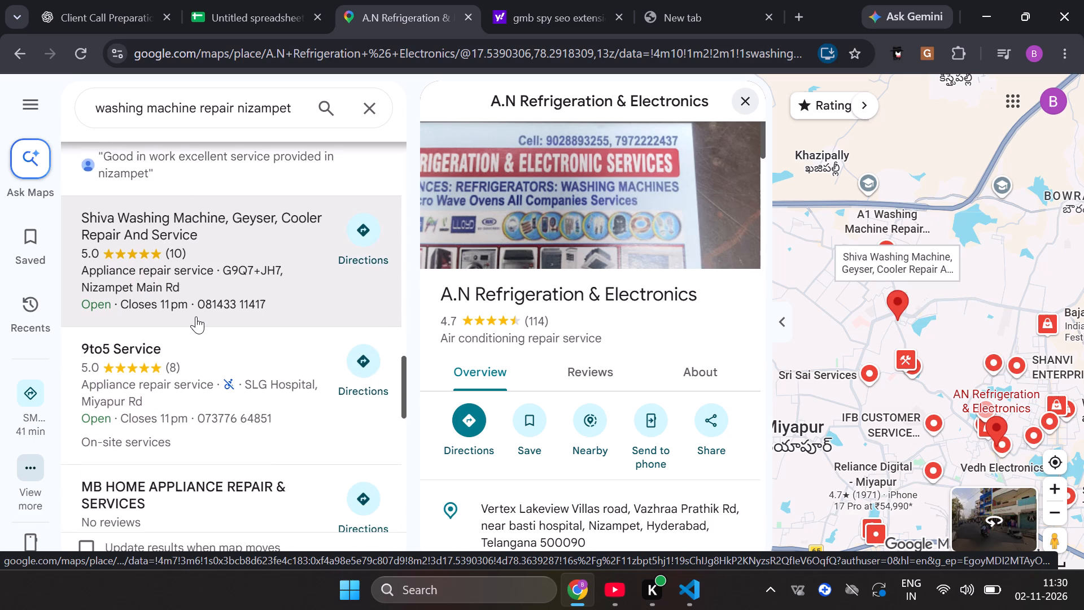
scroll(196, 316, "down", 1)
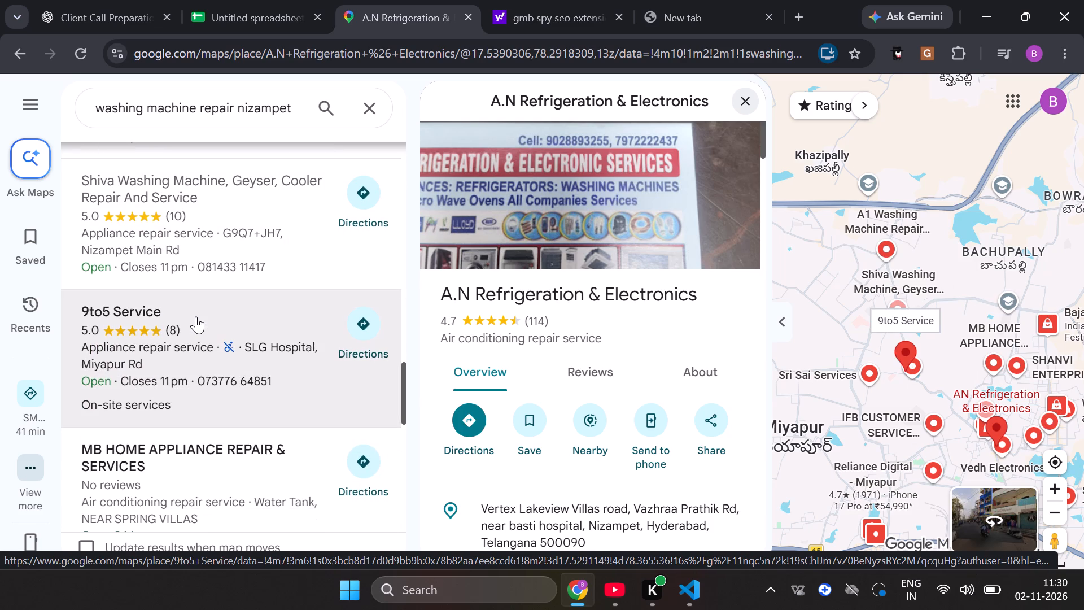
left_click(196, 316)
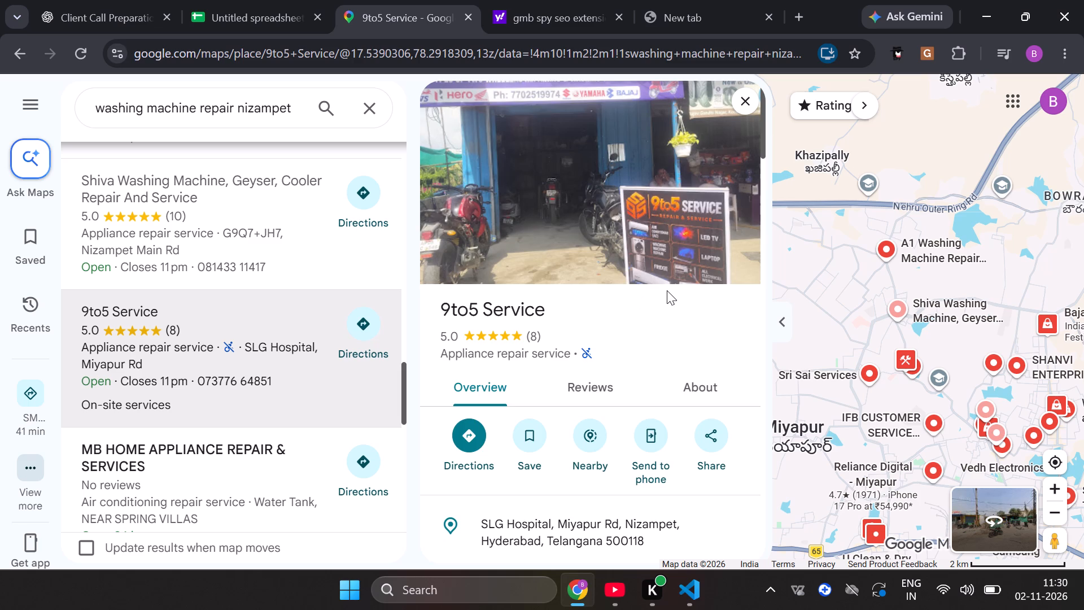
scroll(667, 290, "down", 2)
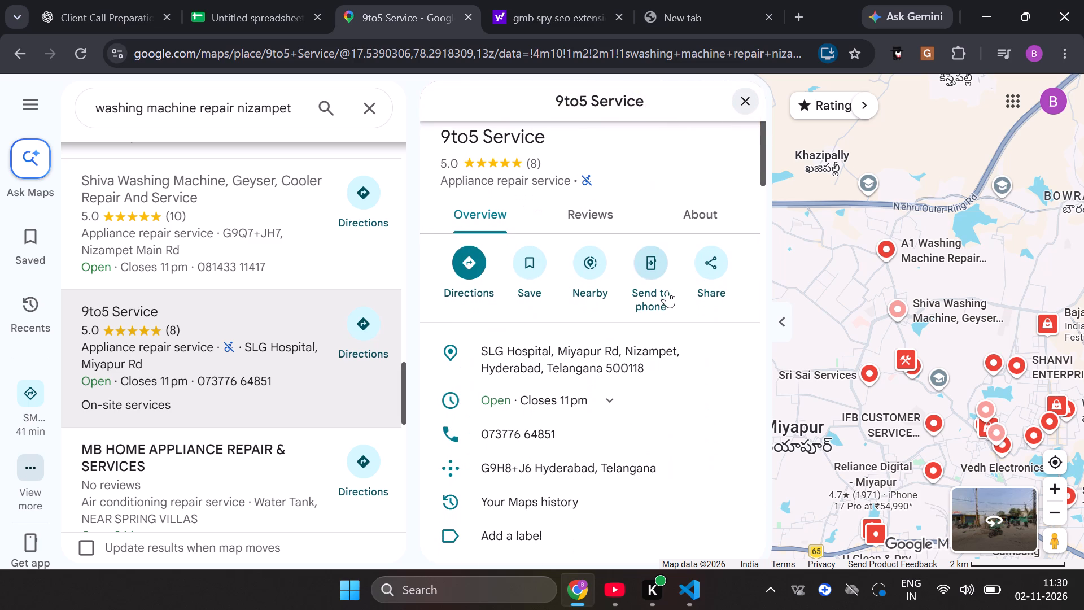
scroll(667, 290, "down", 3)
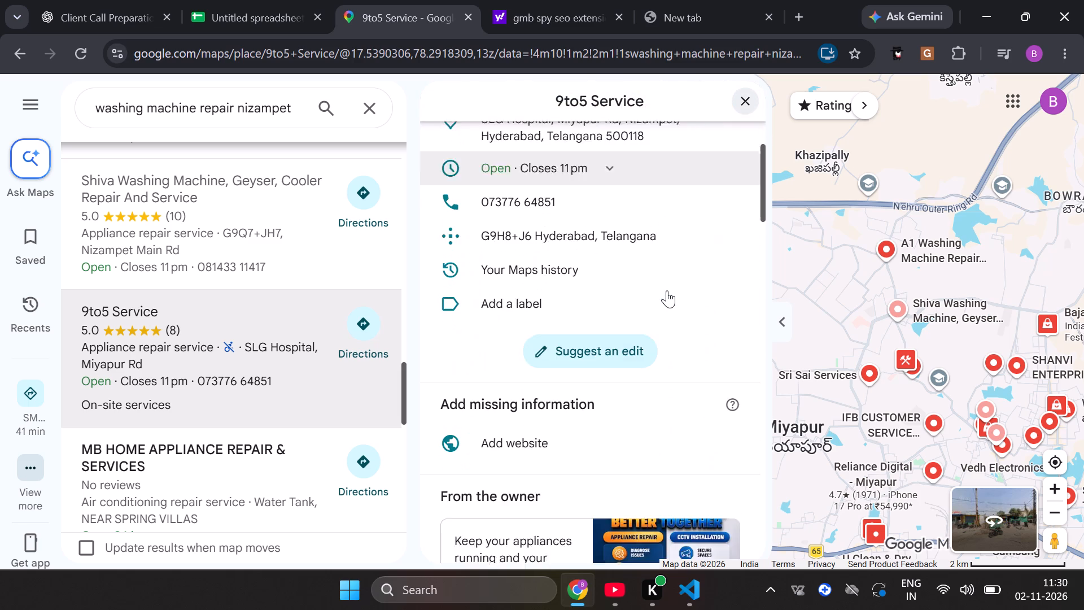
scroll(667, 290, "down", 1)
scroll(667, 290, "up", 5)
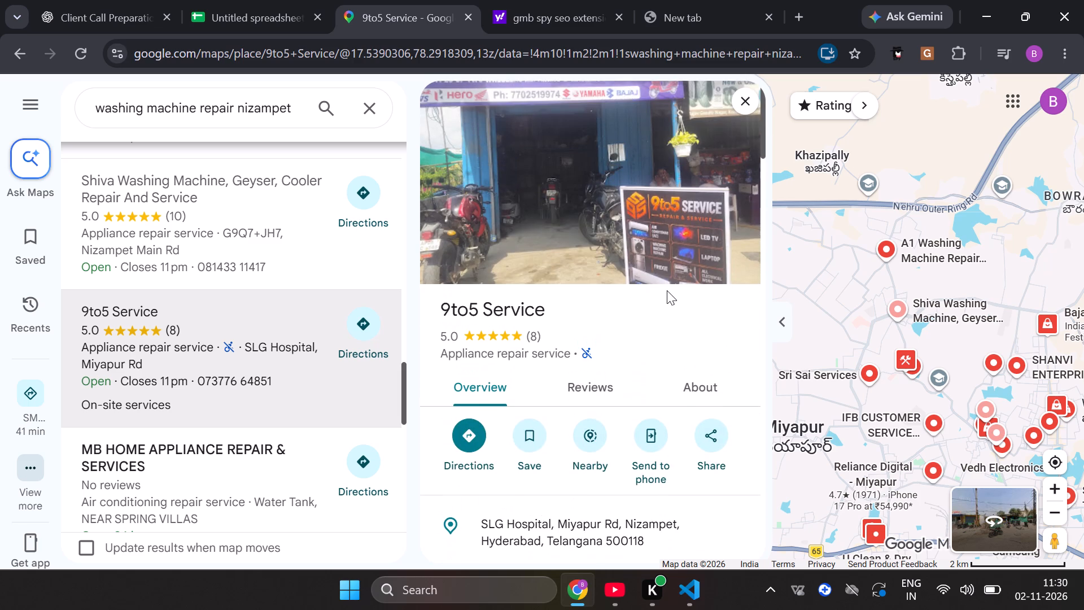
scroll(667, 290, "down", 3)
scroll(667, 290, "left", 1)
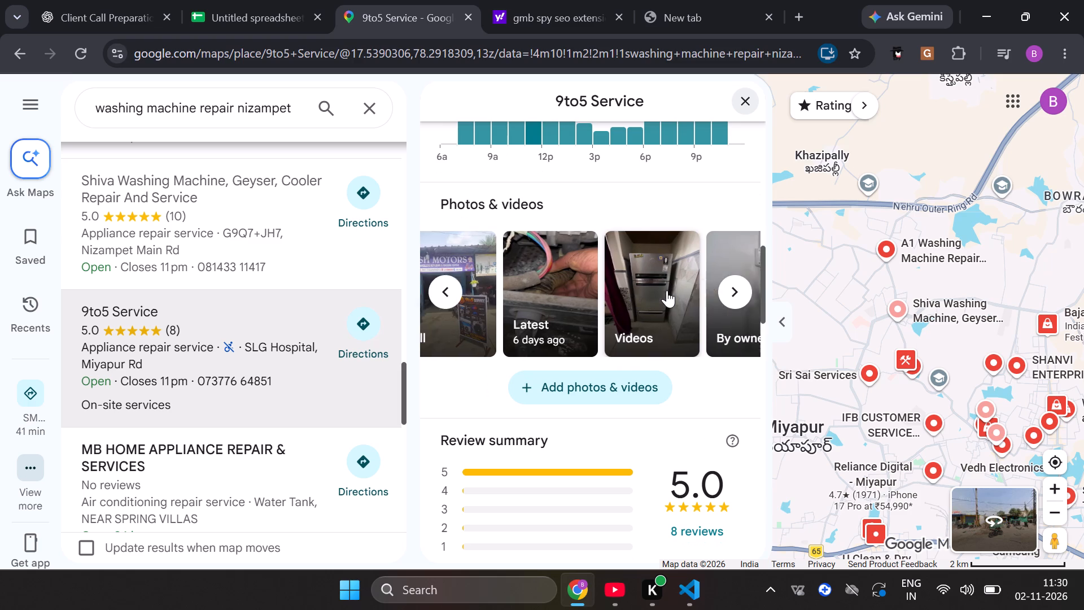
scroll(667, 290, "left", 4)
scroll(667, 290, "right", 1)
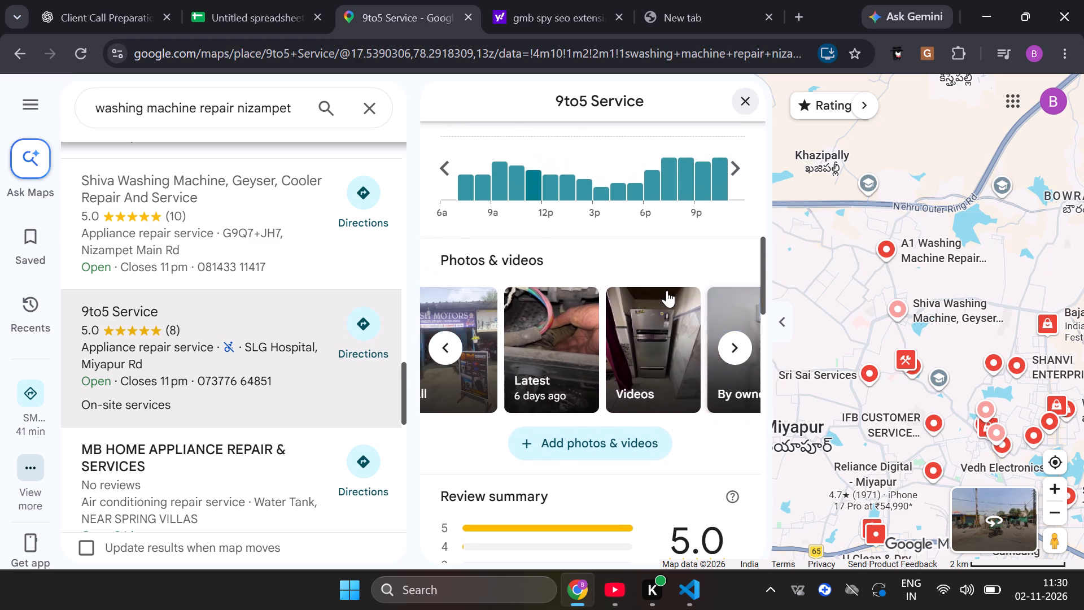
Read the 9to5 Service customer reviews and owner responses, and recheck the profile's popular times and photos.
scroll(667, 290, "down", 4)
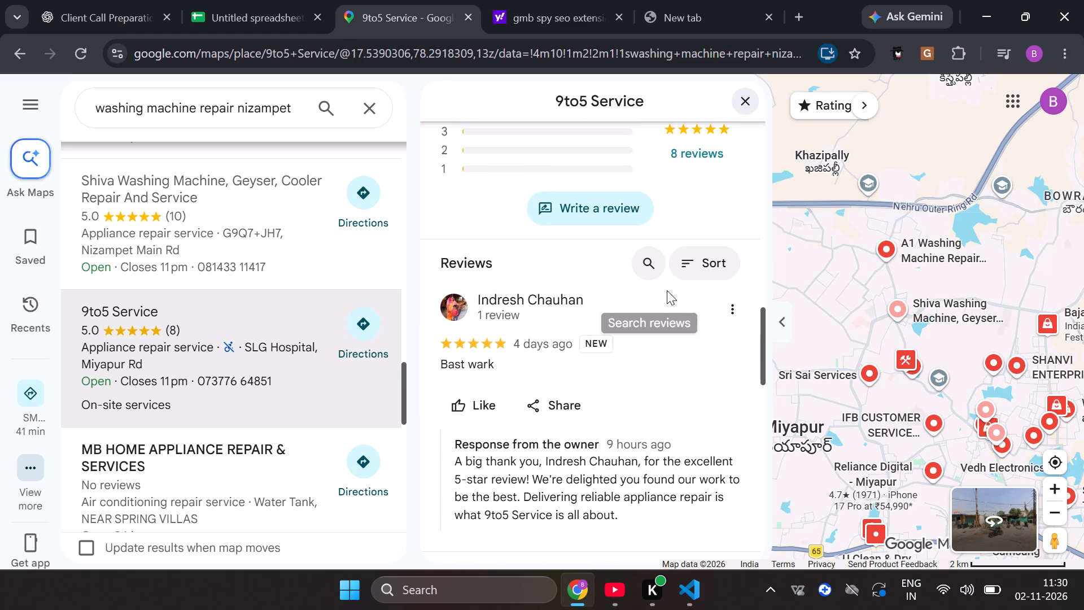
scroll(667, 290, "up", 2)
scroll(667, 290, "down", 3)
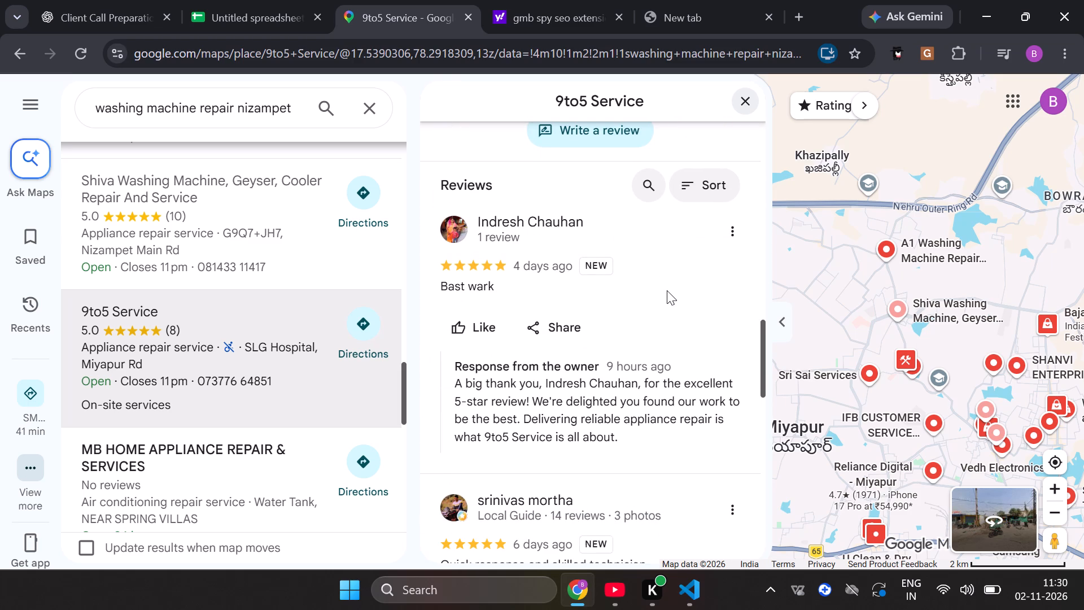
scroll(667, 290, "up", 1)
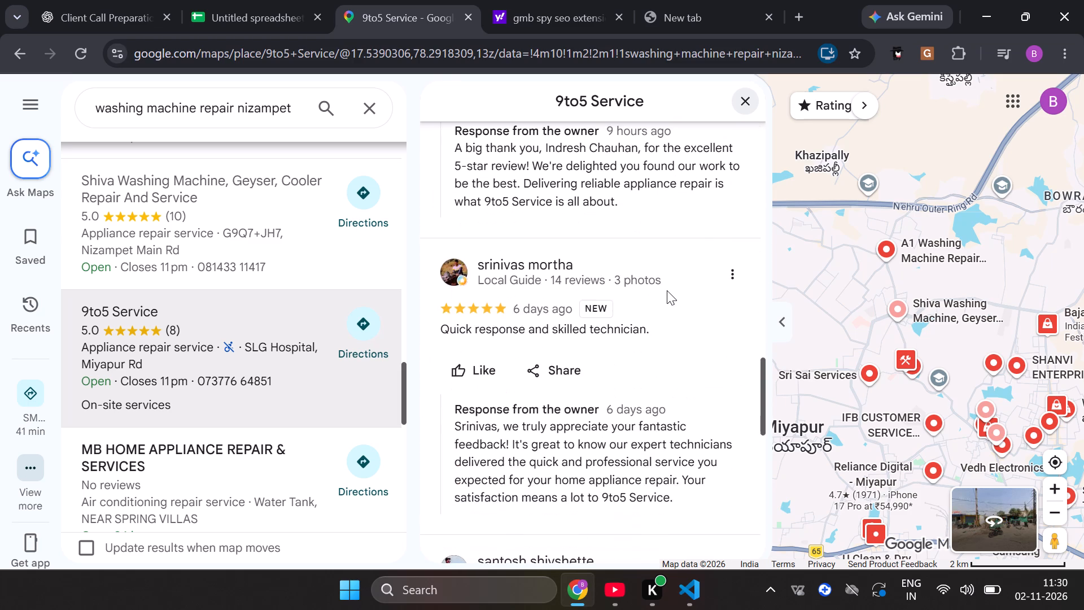
scroll(667, 290, "up", 3)
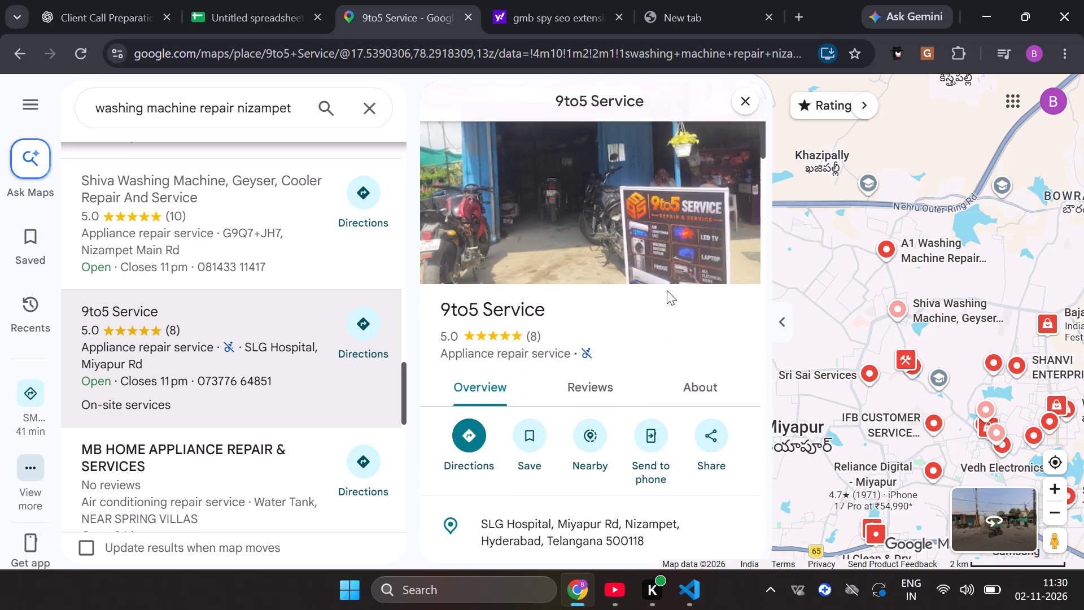
scroll(667, 290, "down", 4)
scroll(667, 290, "up", 1)
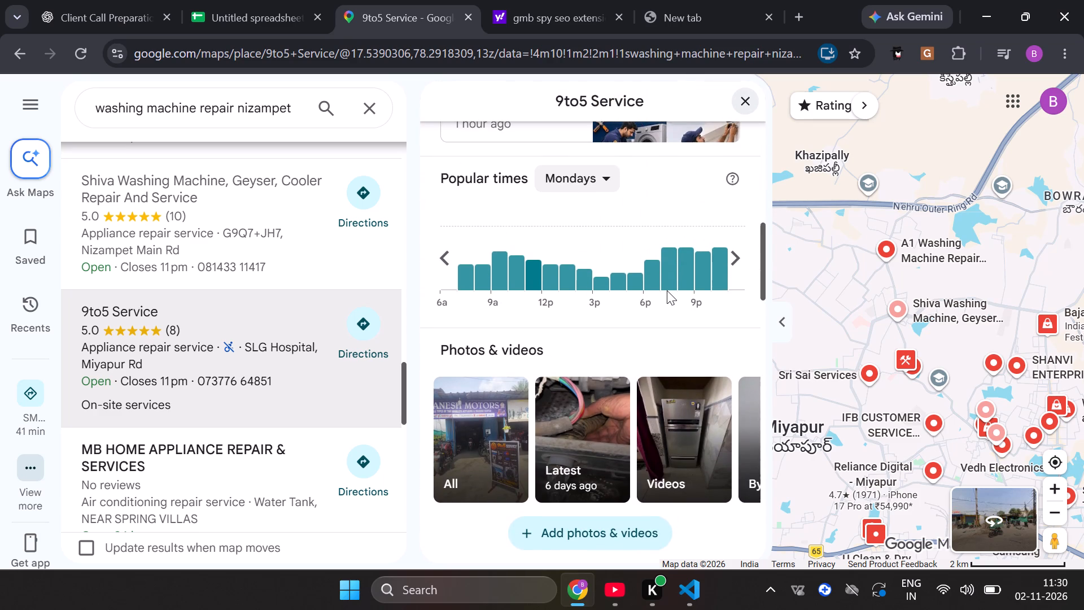
Copy the business name 9to5 Service from its Maps profile into the Business Name cell of lead 6 in the spreadsheet.
scroll(667, 290, "up", 3)
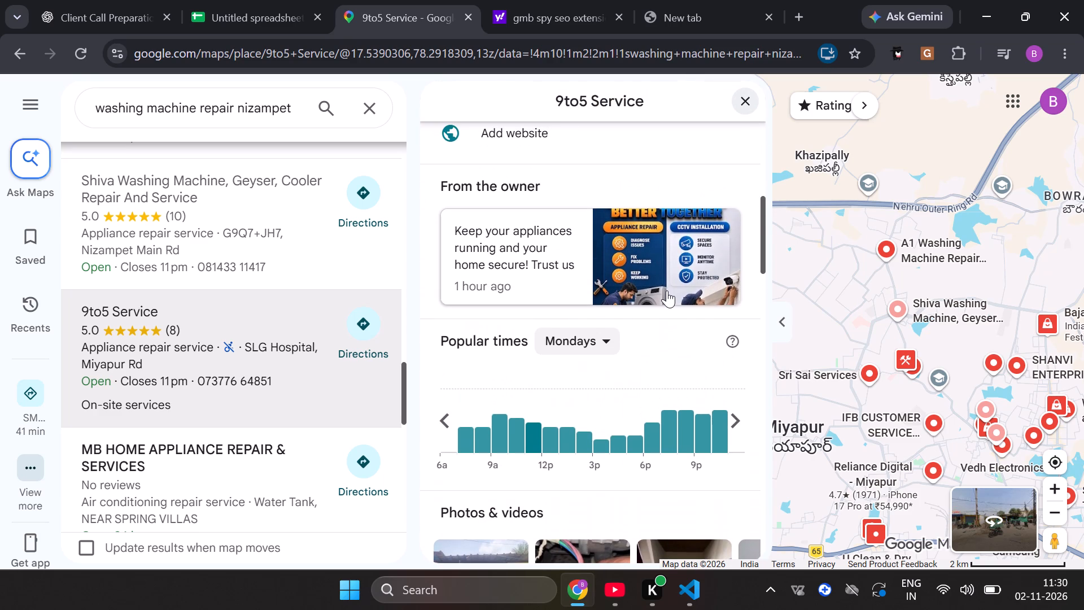
scroll(667, 290, "up", 4)
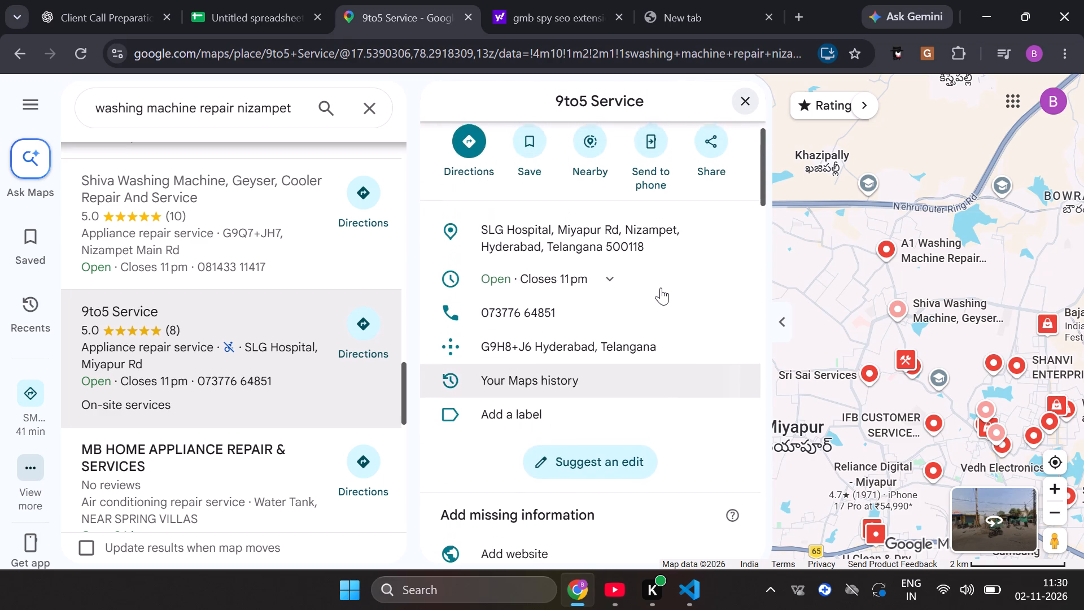
scroll(572, 264, "up", 2)
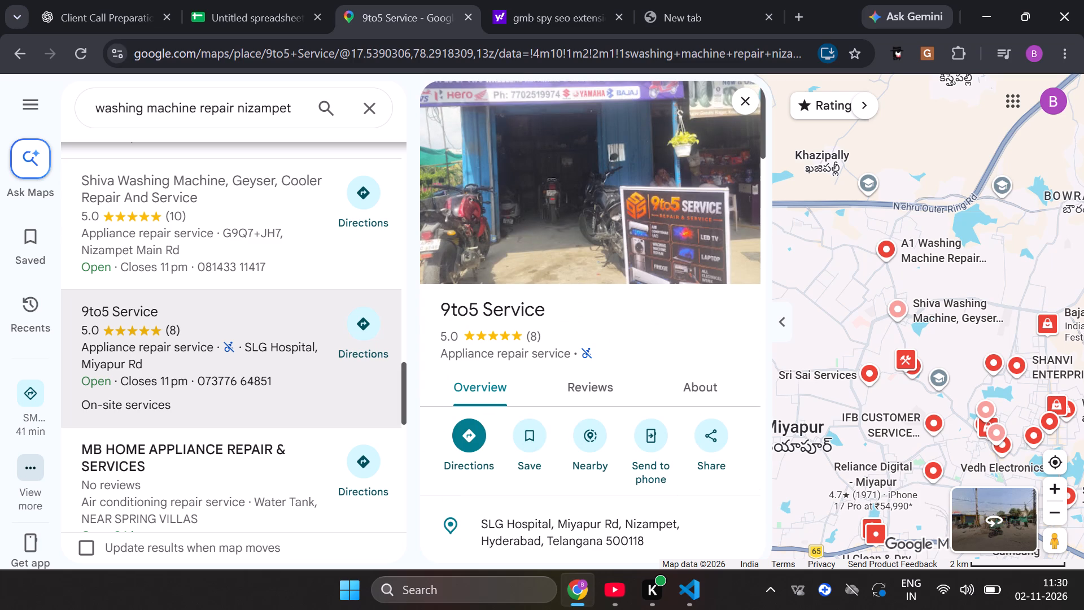
left_click_drag(442, 309, 545, 303)
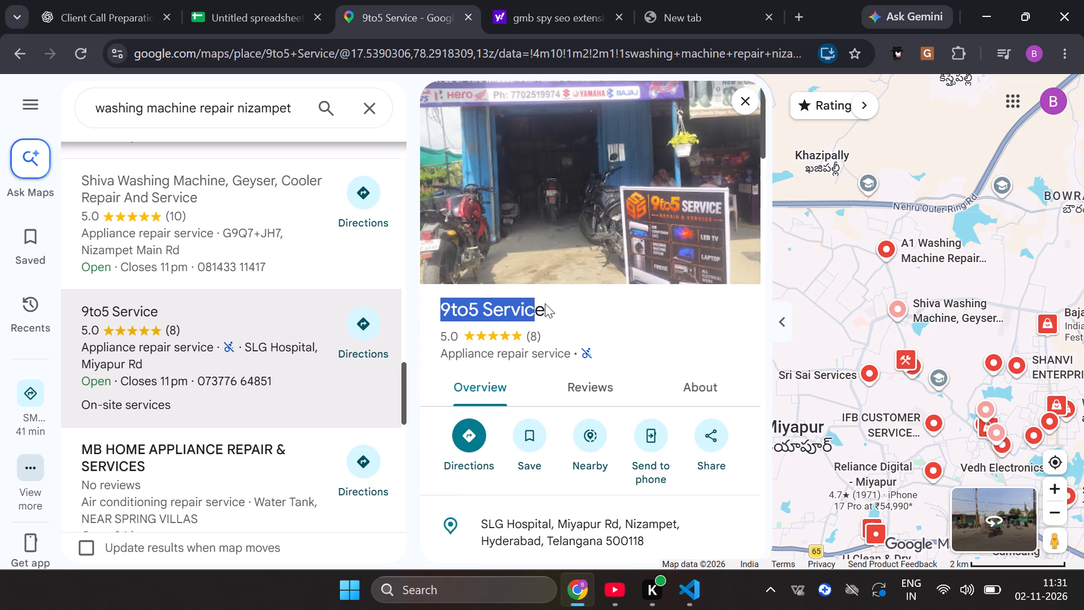
key("ctrl+c")
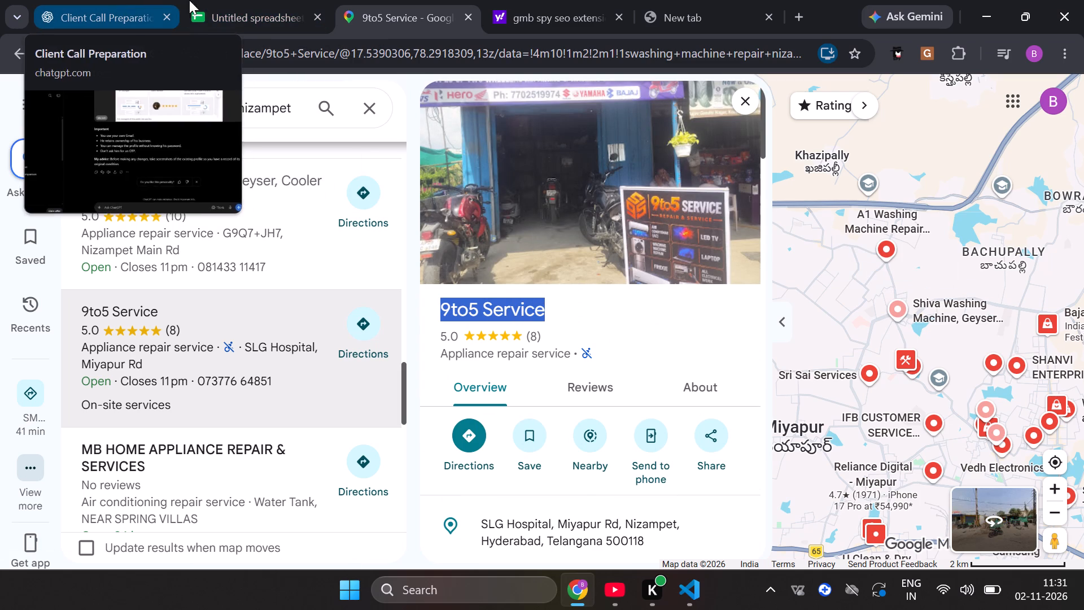
left_click(214, 0)
left_click(193, 259)
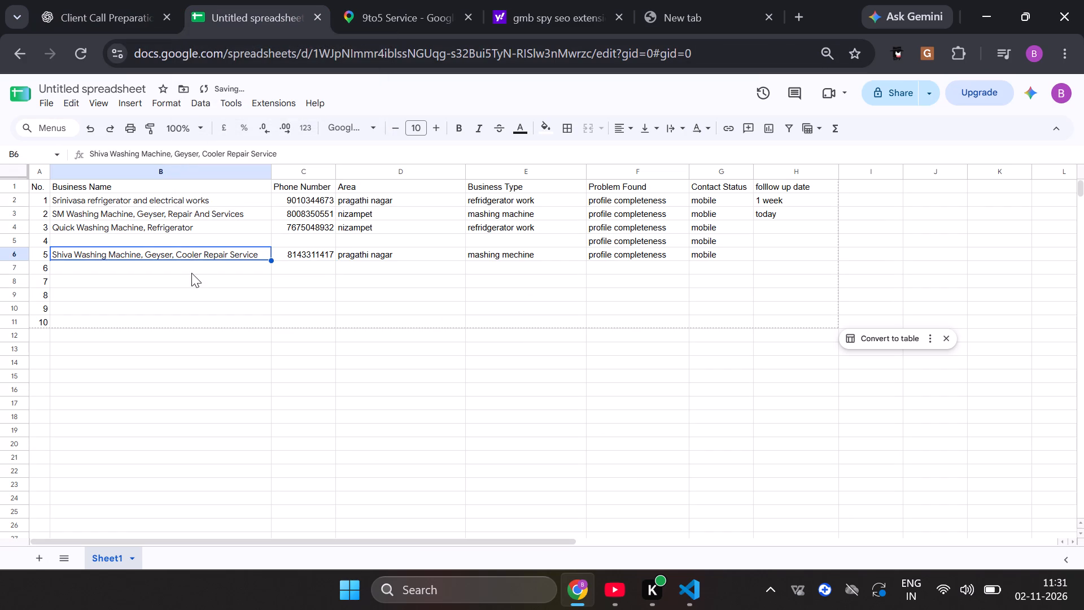
left_click(191, 273)
key("ctrl+v")
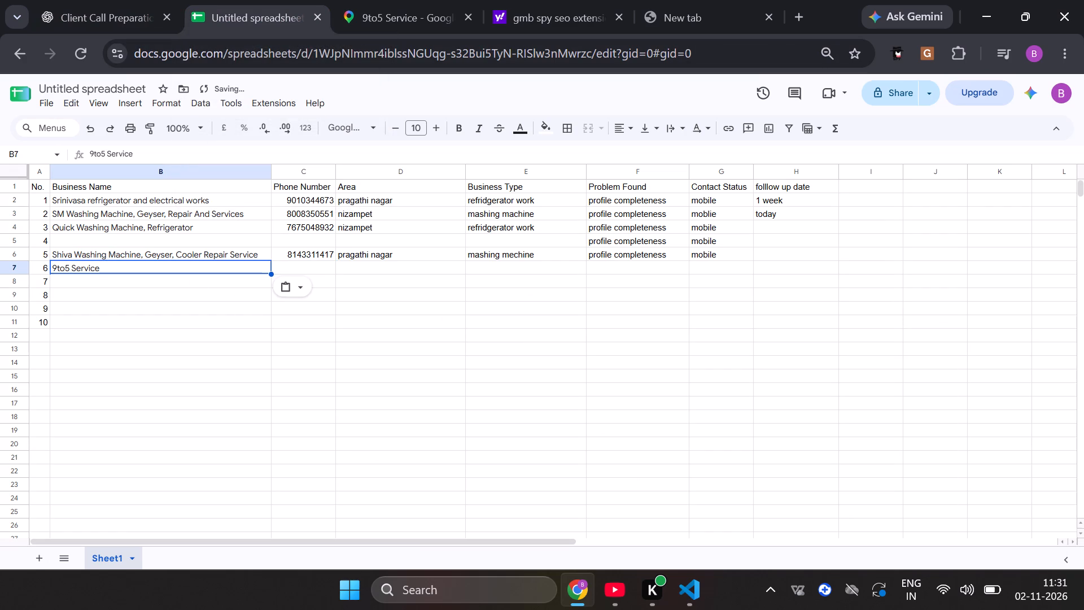
Copy the 9to5 Service phone number from its Maps profile into the Phone Number cell of lead 6.
left_click(309, 262)
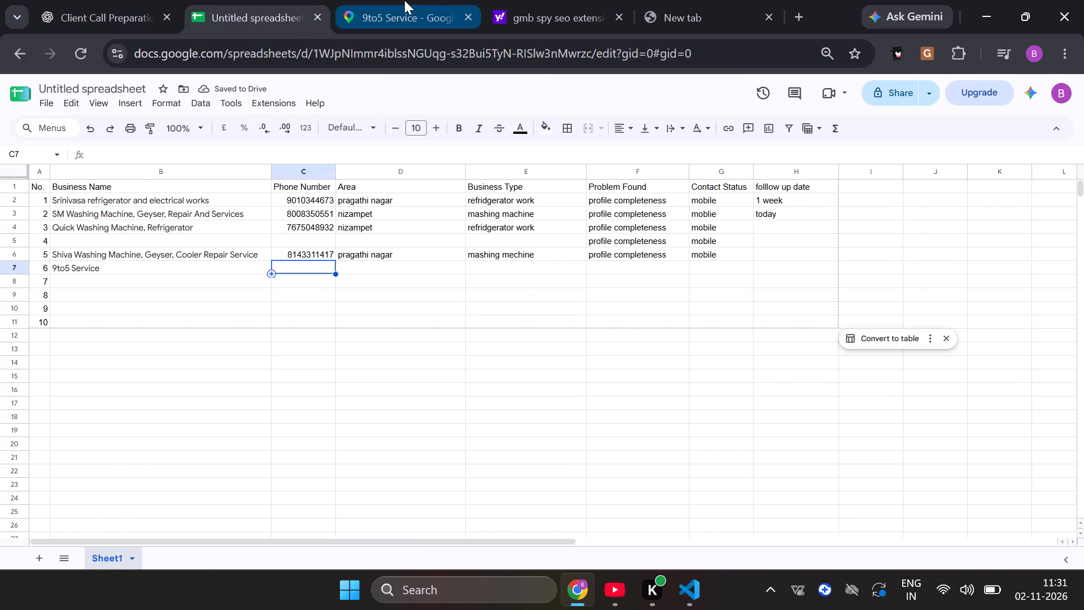
left_click(404, 0)
scroll(487, 378, "down", 3)
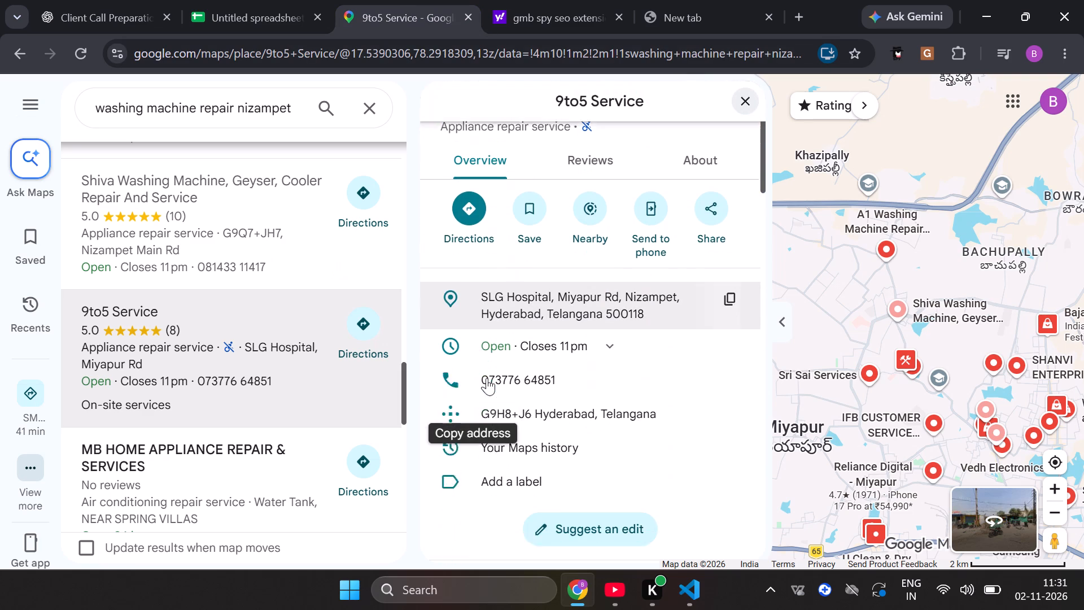
scroll(487, 378, "down", 1)
left_click(714, 352)
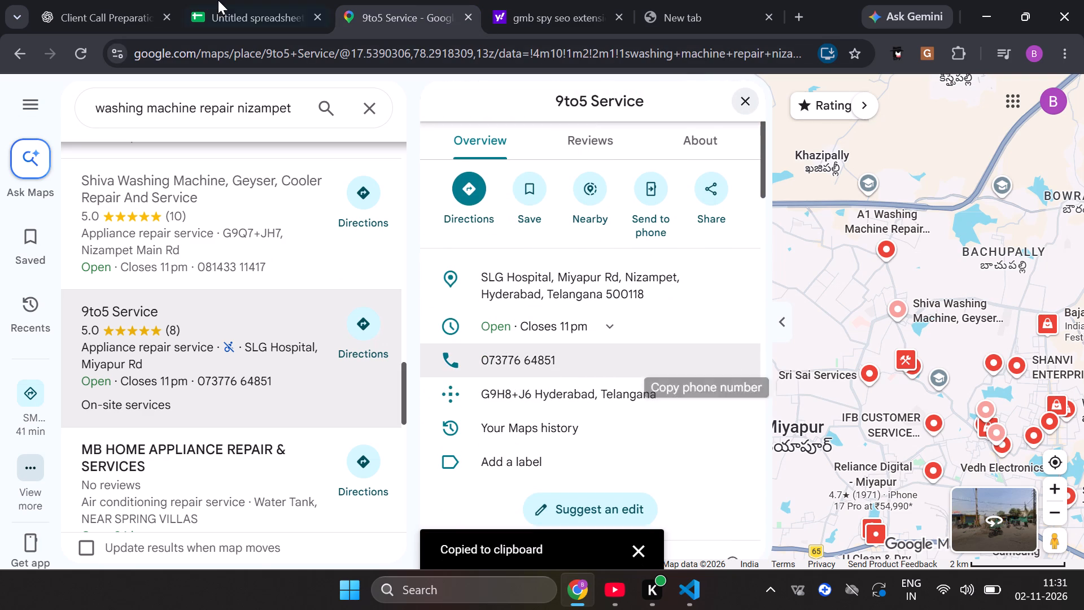
left_click(208, 0)
key("ctrl+v")
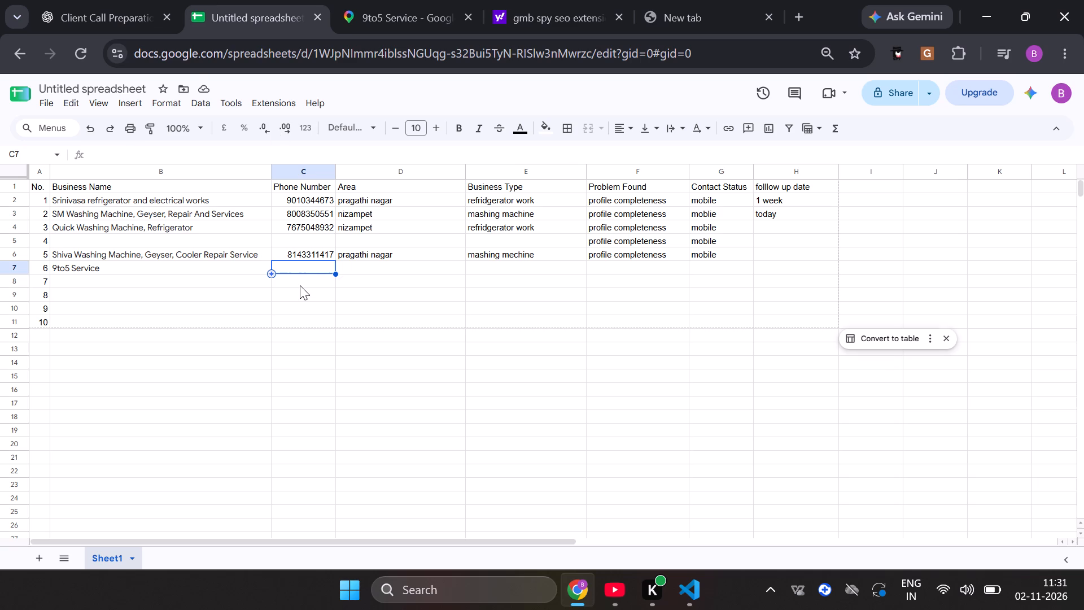
Enter nizampet as the area for the 9to5 Service lead.
left_click(392, 271)
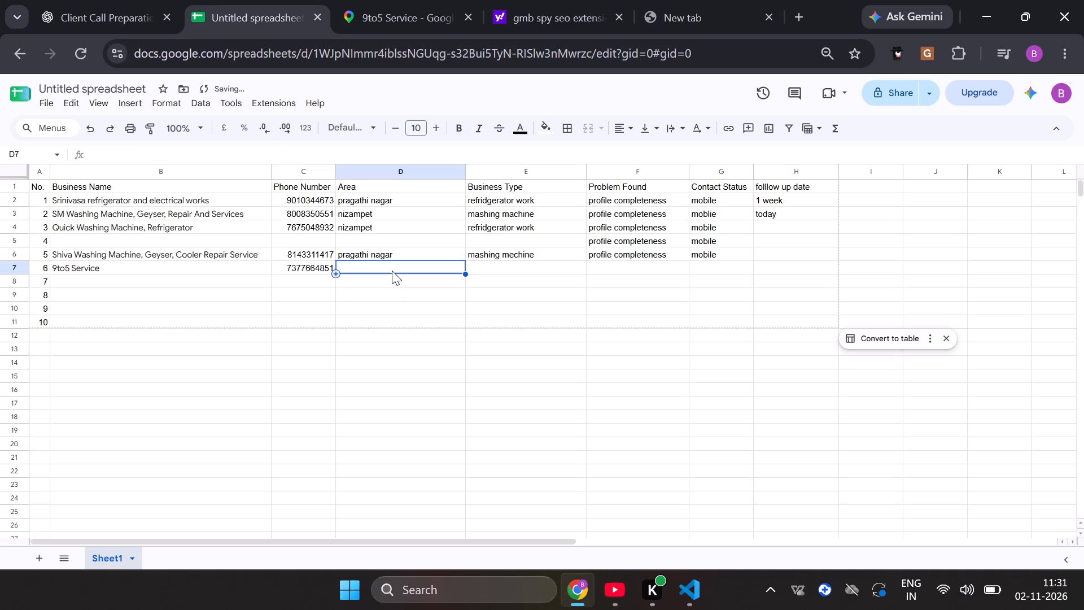
type("nizampr")
key("BackSpace")
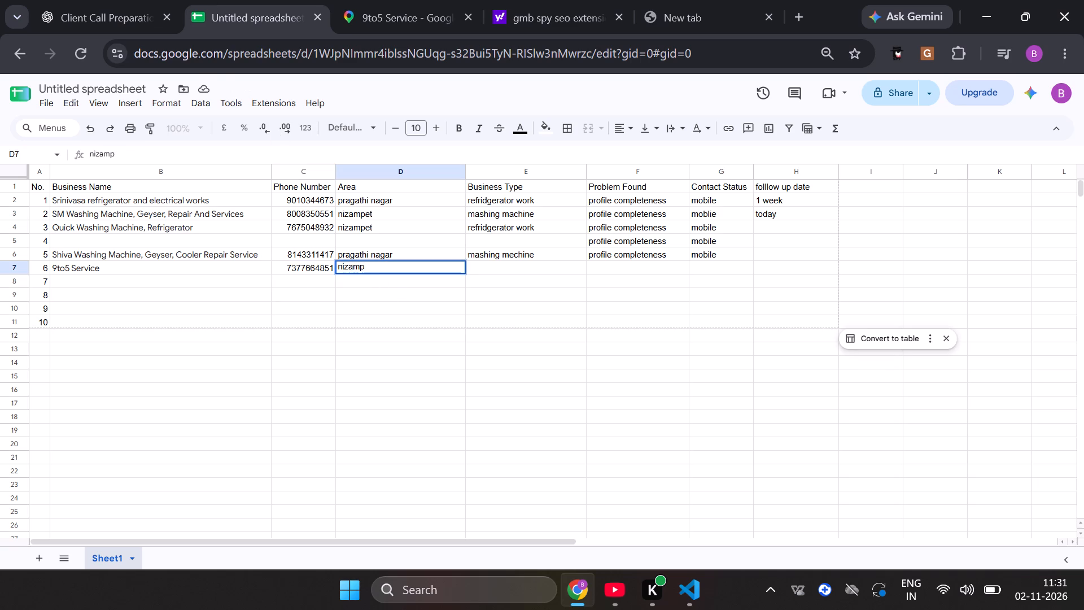
type("et")
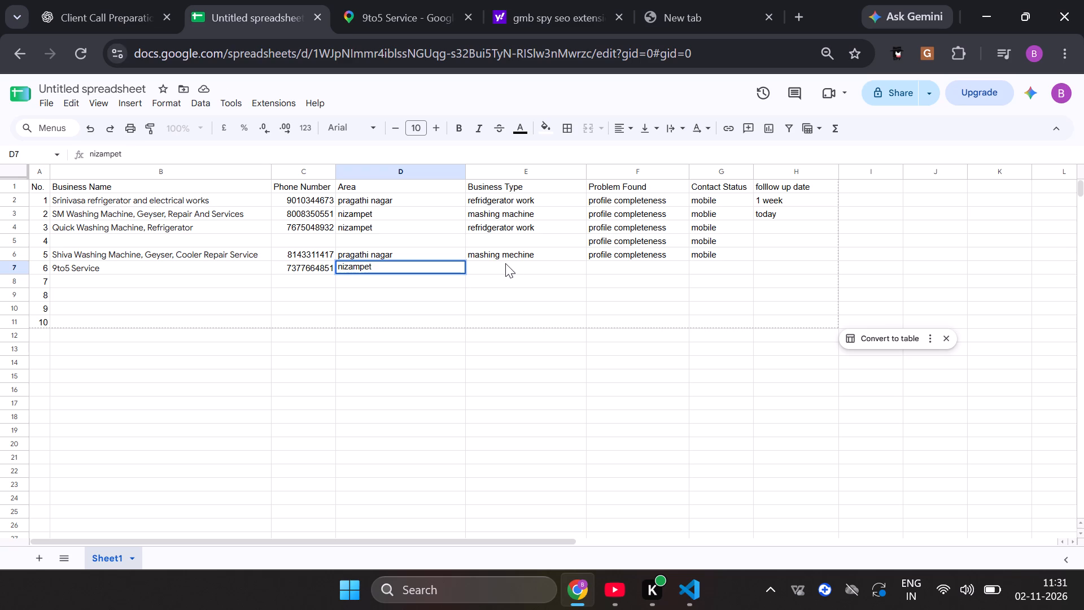
left_click(506, 263)
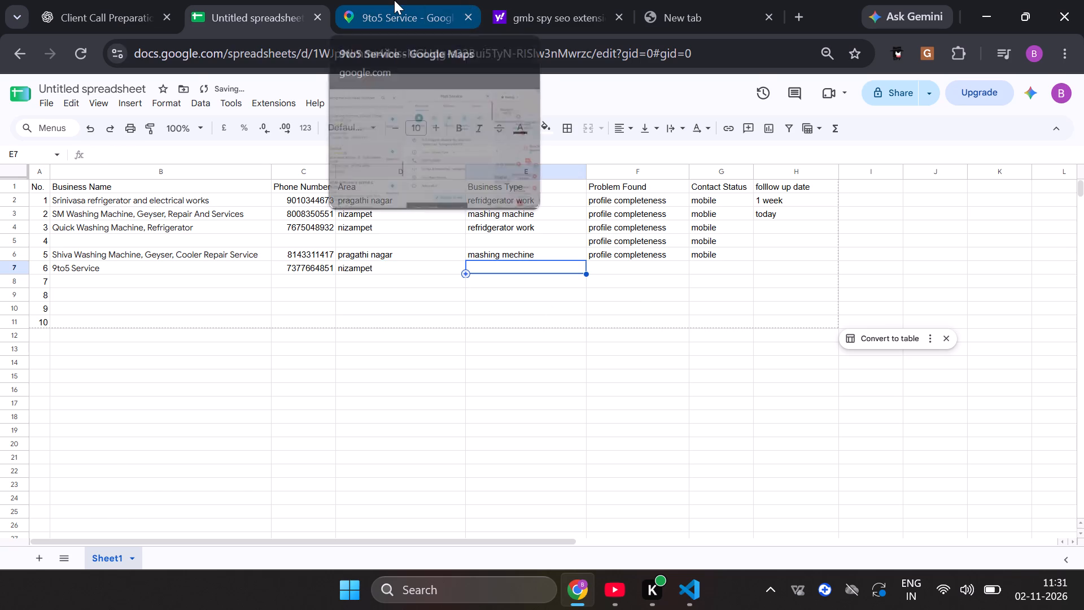
Recheck the 9to5 Service listing and its neighbours on Google Maps, and return to the lead's phone number in the spreadsheet.
left_click(394, 0)
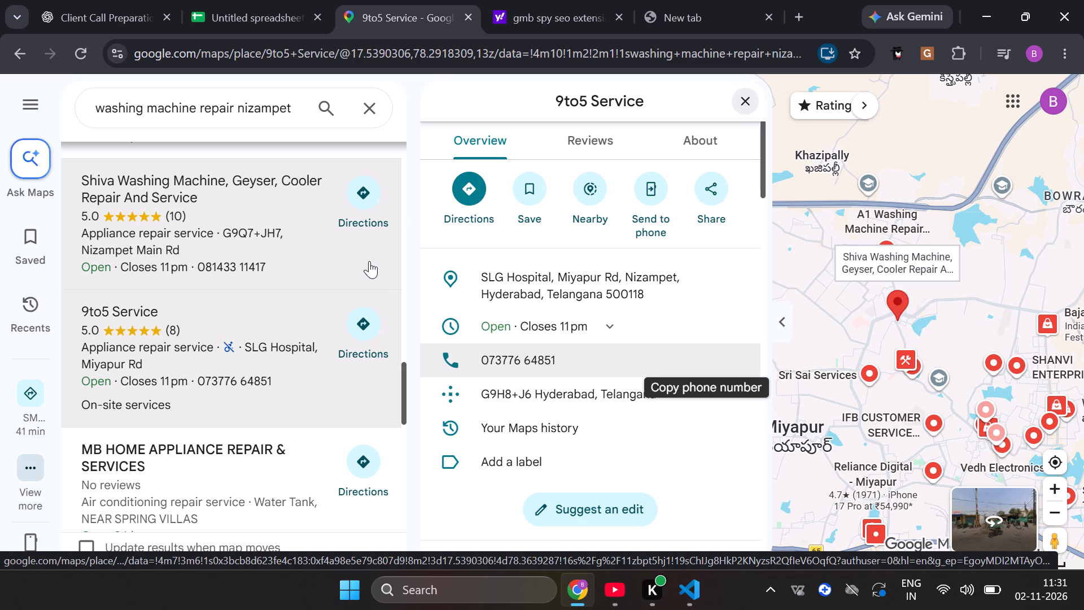
scroll(369, 261, "down", 2)
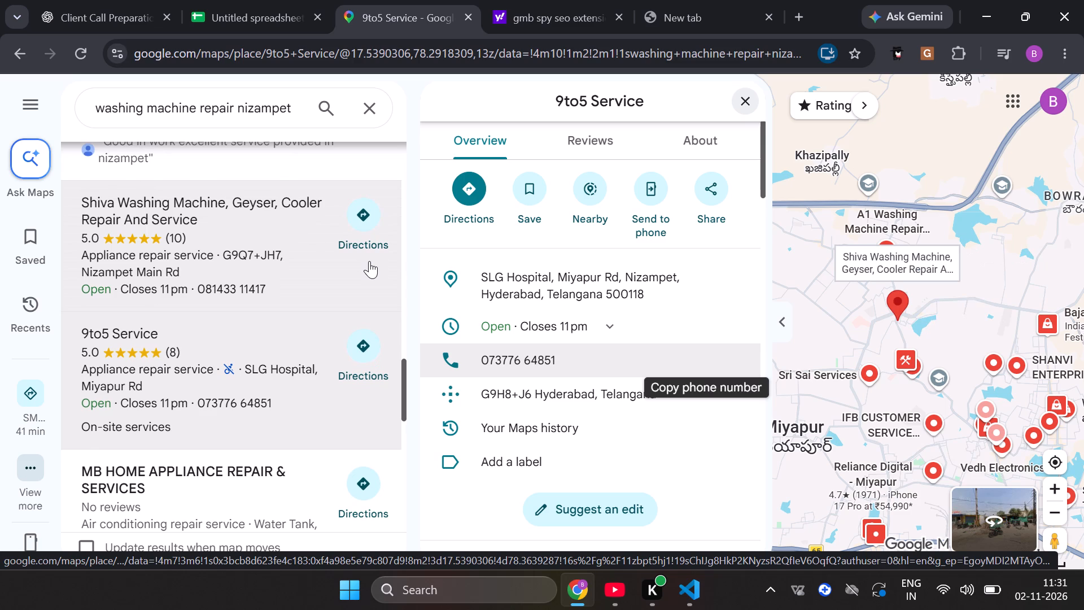
scroll(369, 261, "up", 1)
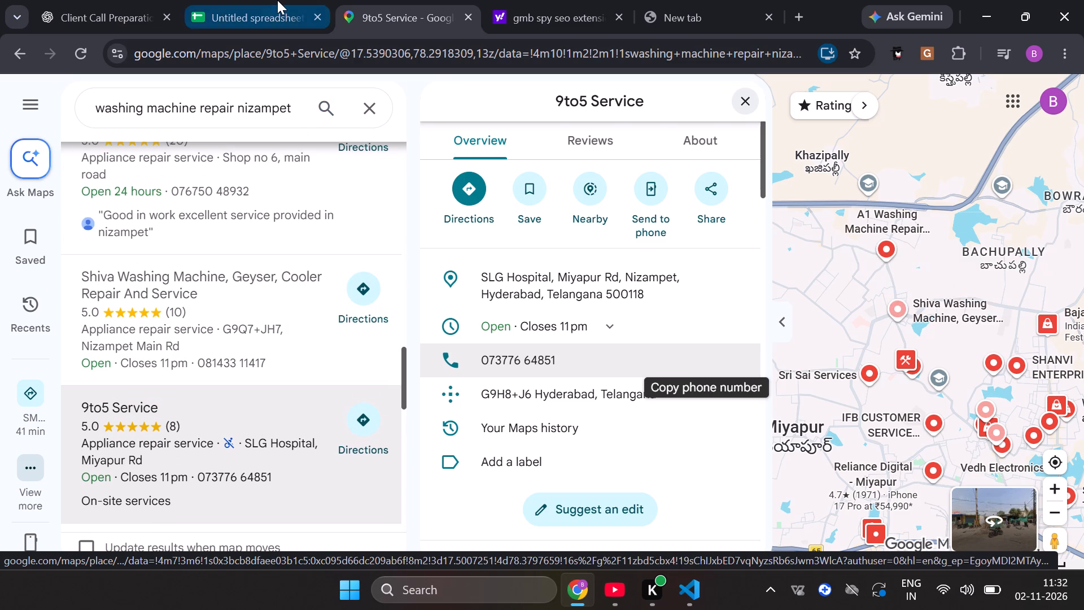
left_click(277, 0)
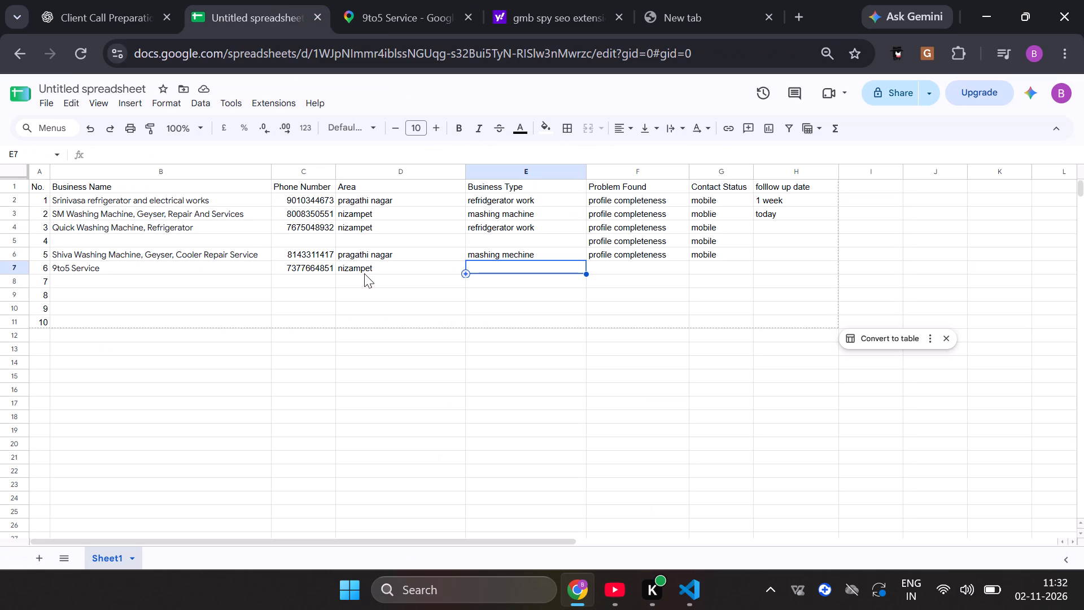
left_click(294, 268)
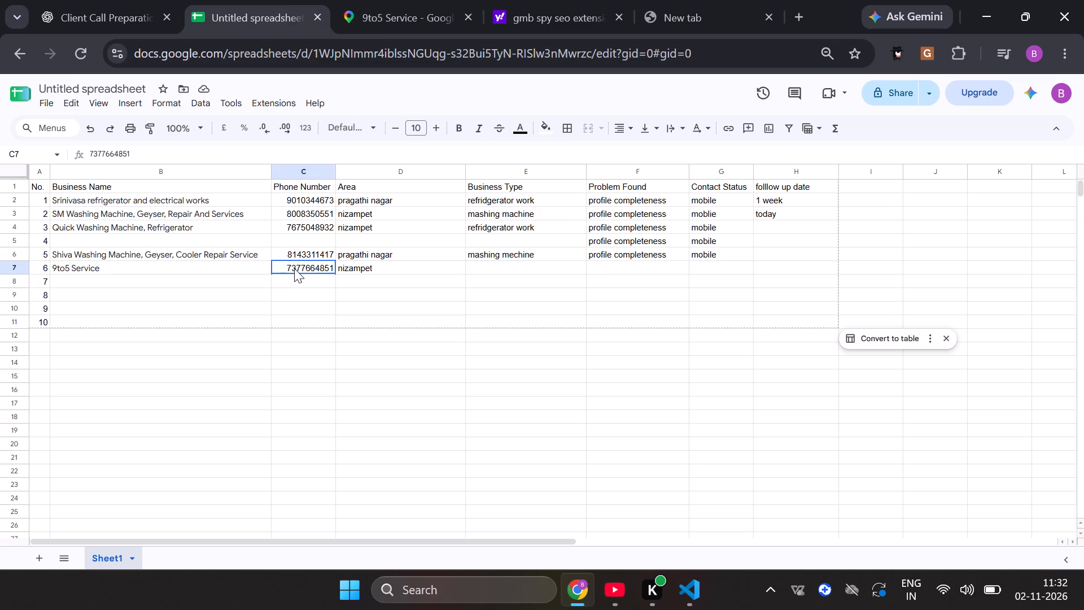
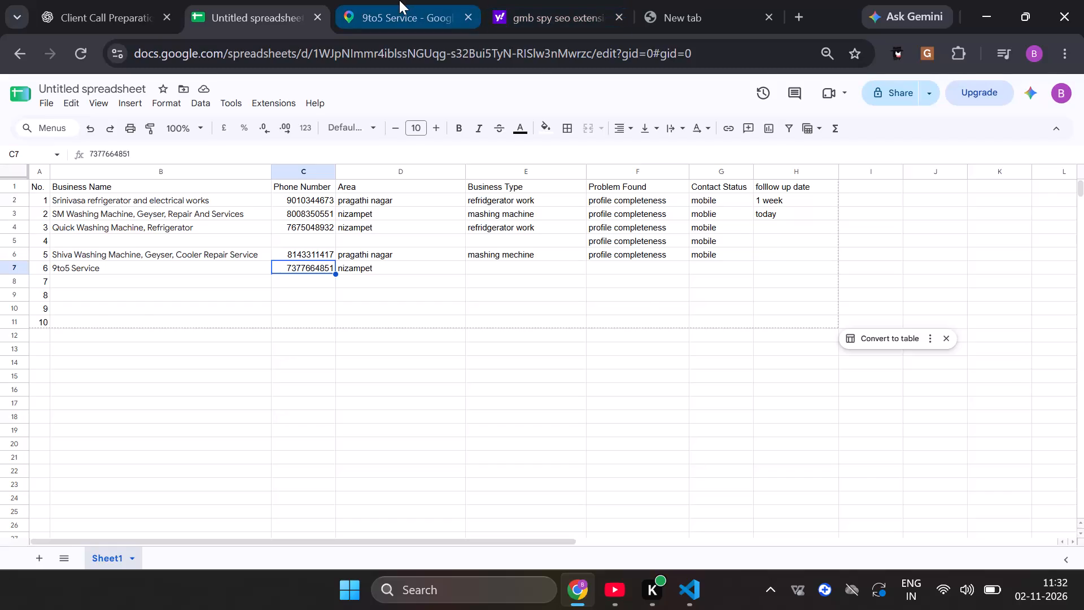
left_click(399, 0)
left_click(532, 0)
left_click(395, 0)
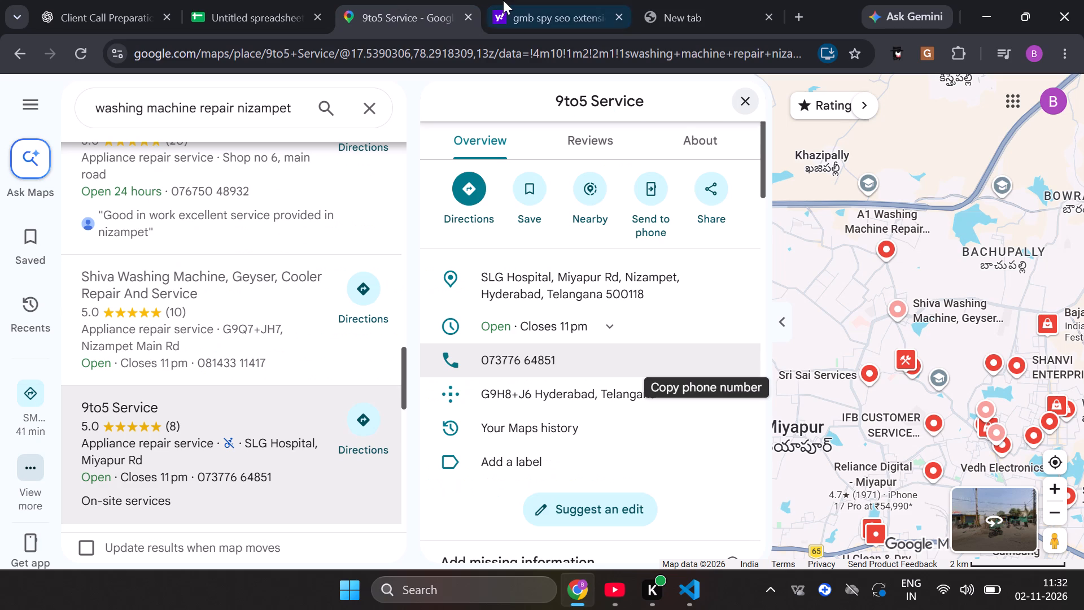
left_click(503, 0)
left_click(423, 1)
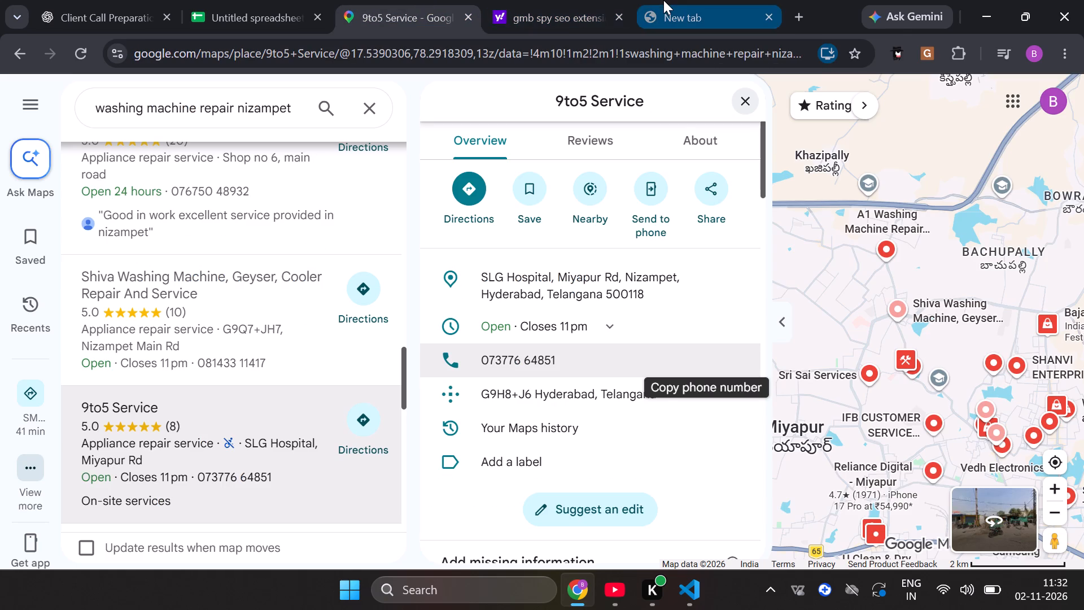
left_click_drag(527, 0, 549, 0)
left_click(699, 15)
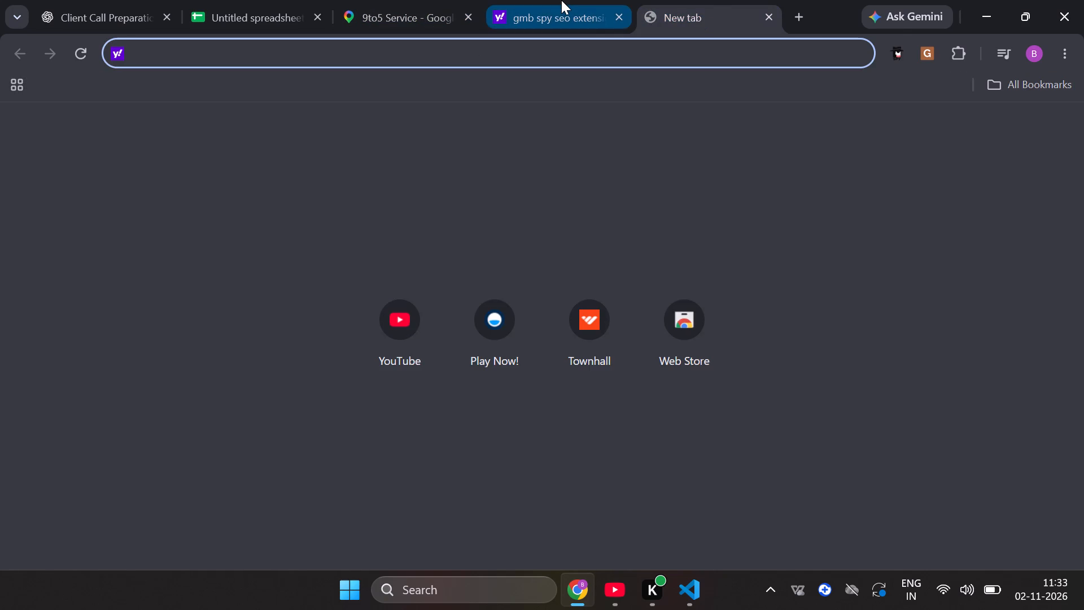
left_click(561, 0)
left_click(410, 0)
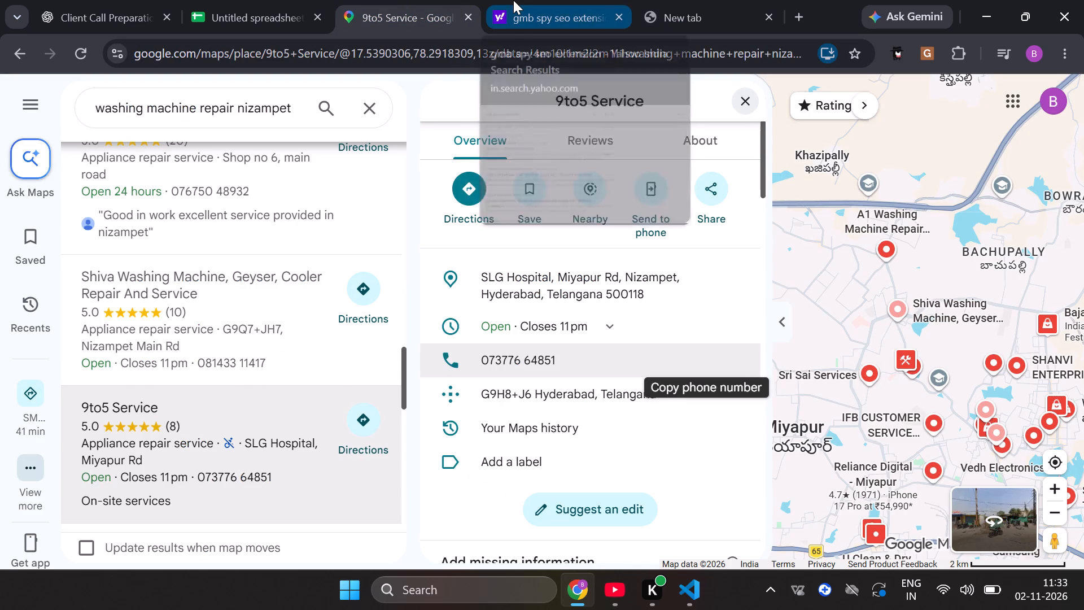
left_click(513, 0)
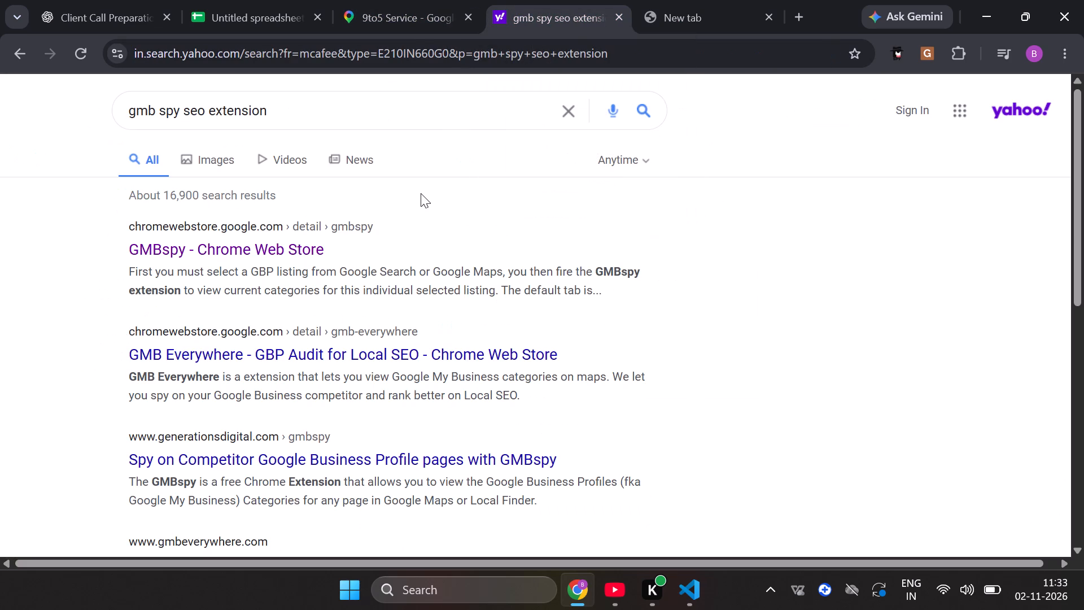